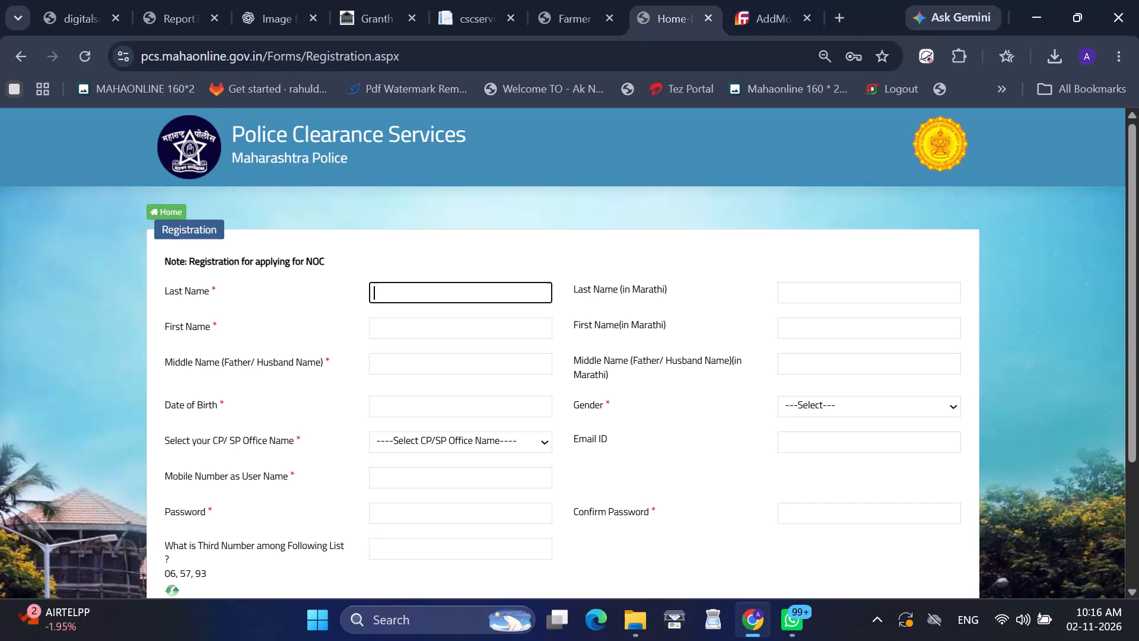
Fill in the applicant's last name, first name and middle name in English on the registration form.
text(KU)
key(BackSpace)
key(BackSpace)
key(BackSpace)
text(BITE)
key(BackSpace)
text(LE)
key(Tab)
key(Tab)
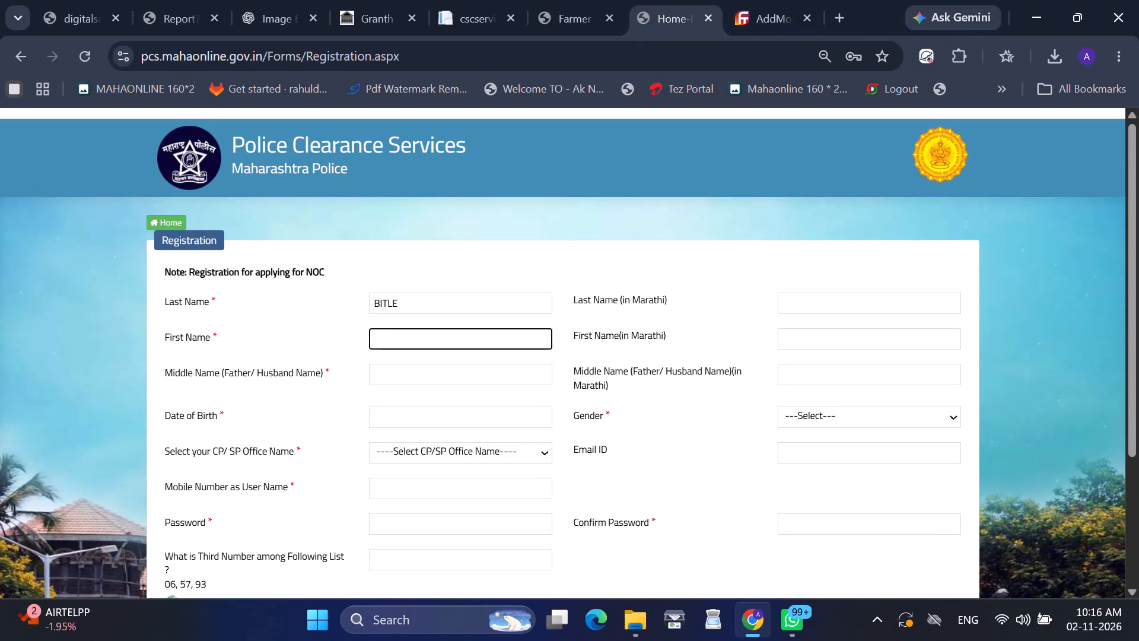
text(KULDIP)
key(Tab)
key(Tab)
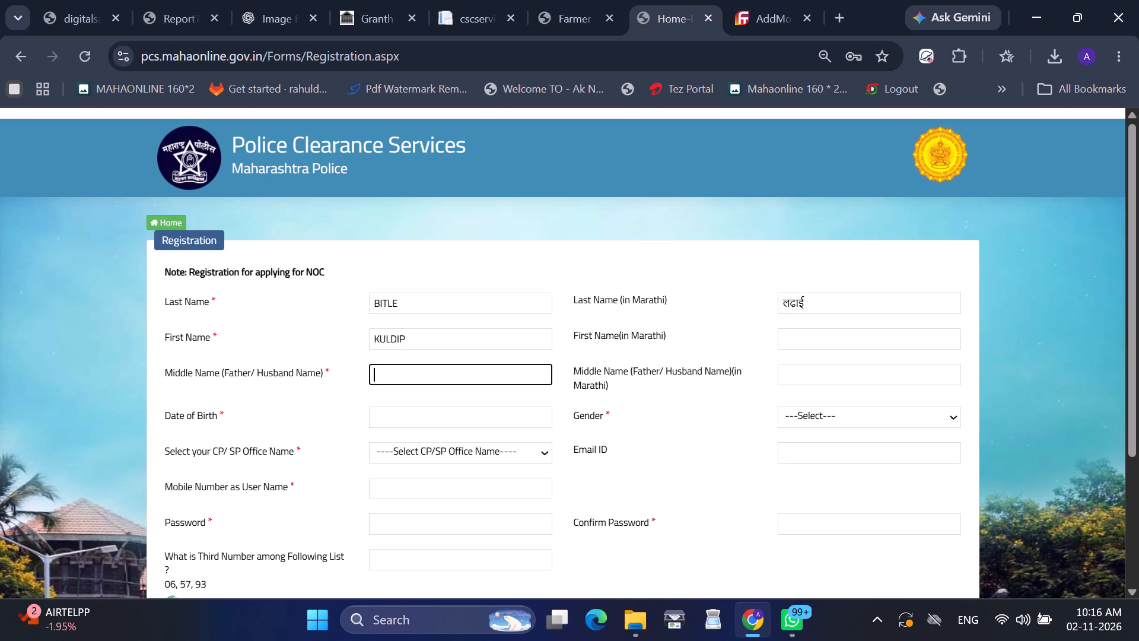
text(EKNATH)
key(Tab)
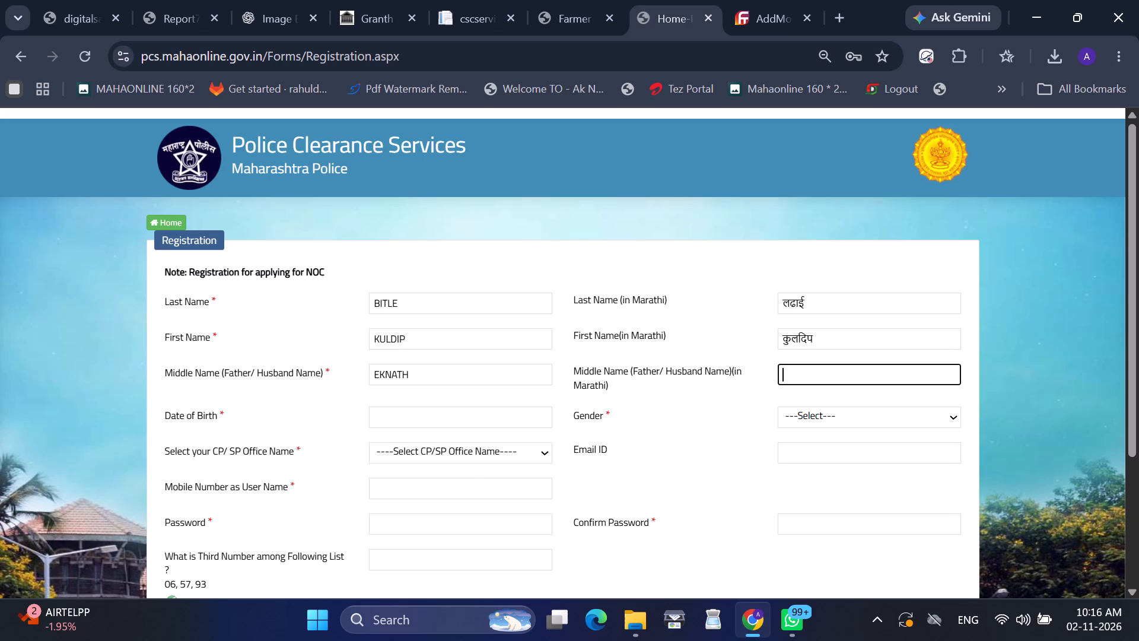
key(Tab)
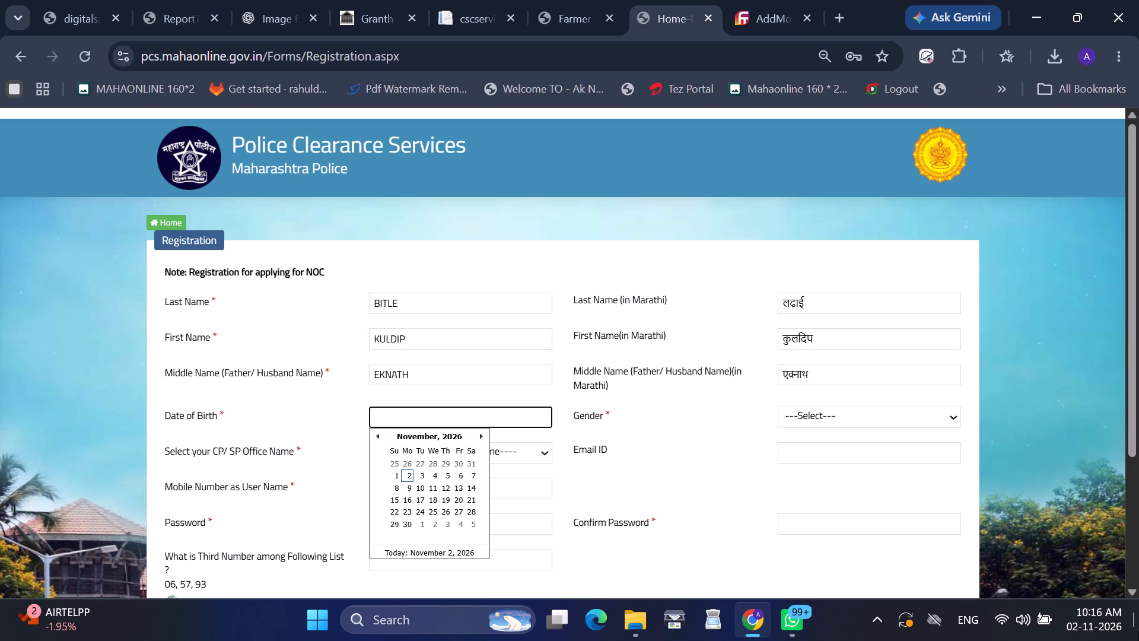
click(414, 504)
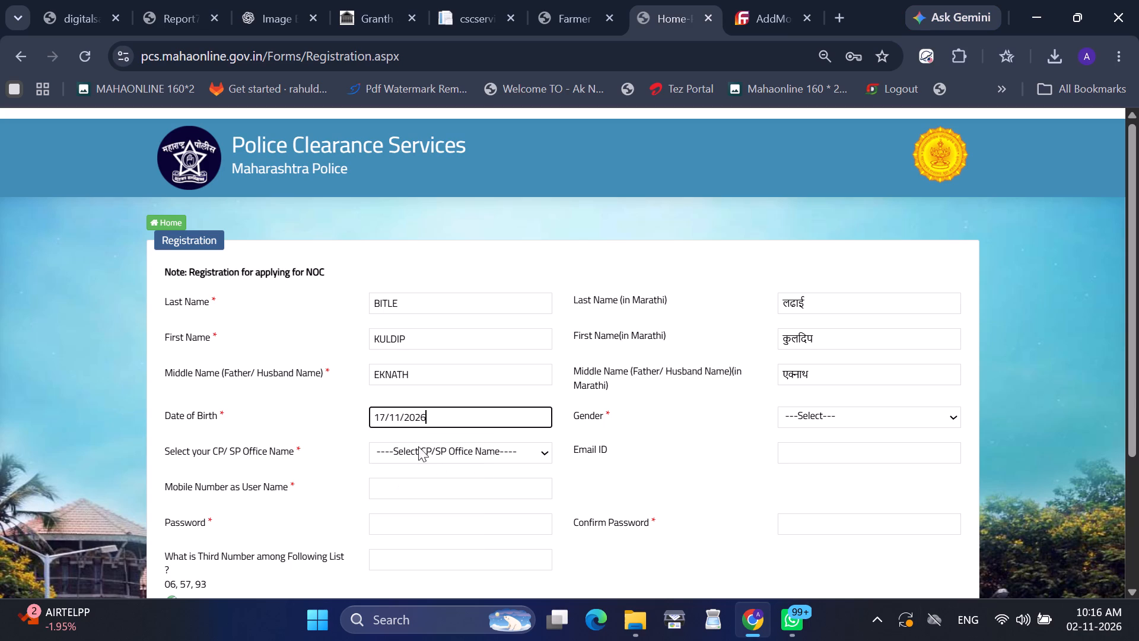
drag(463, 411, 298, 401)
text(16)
Set the applicant's date of birth using the calendar's year, month and day choices.
click(446, 422)
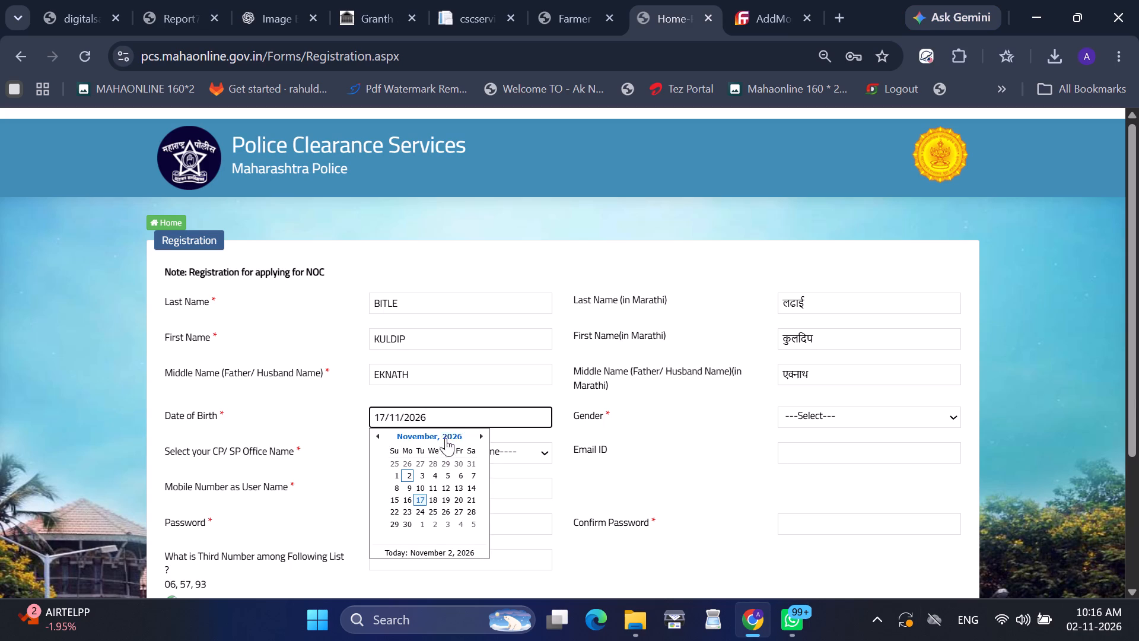
click(446, 433)
click(432, 439)
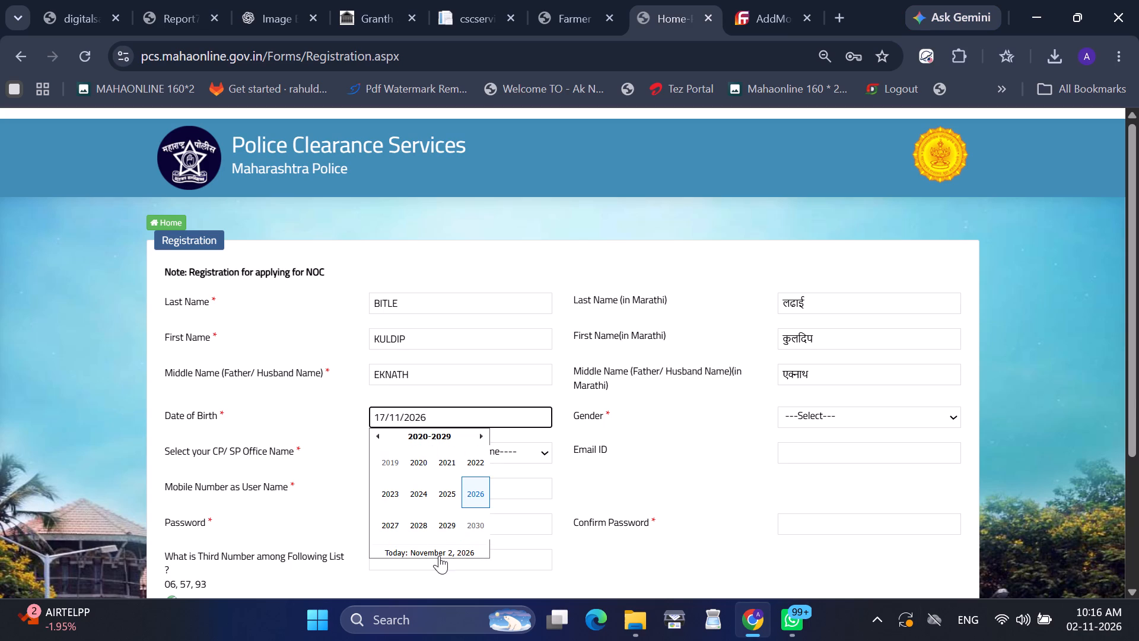
click(373, 437)
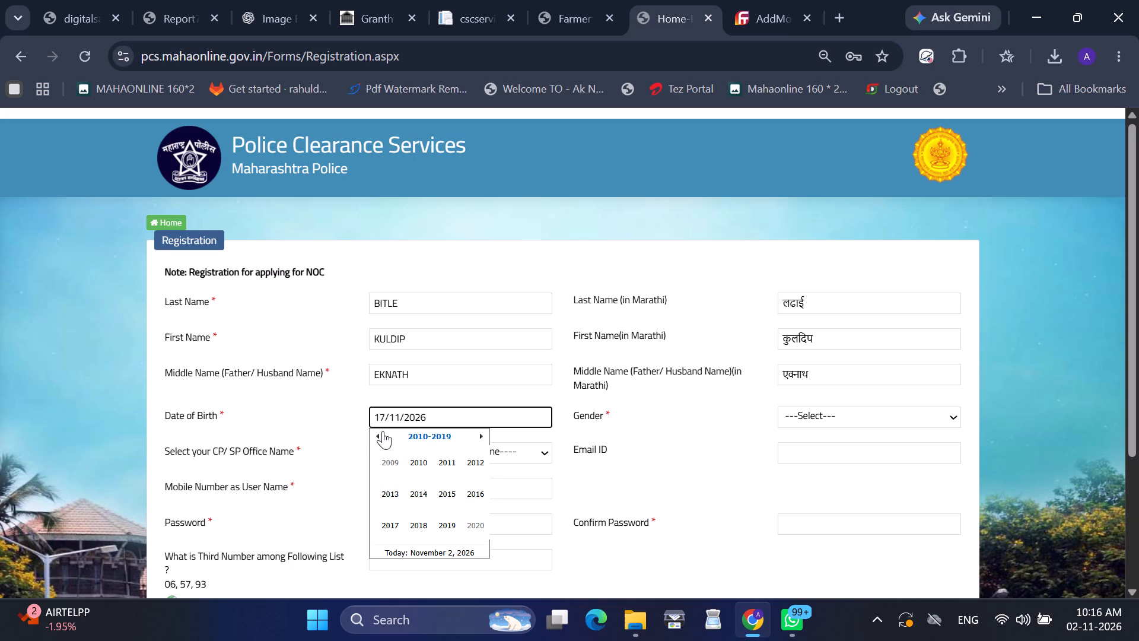
click(378, 431)
click(412, 525)
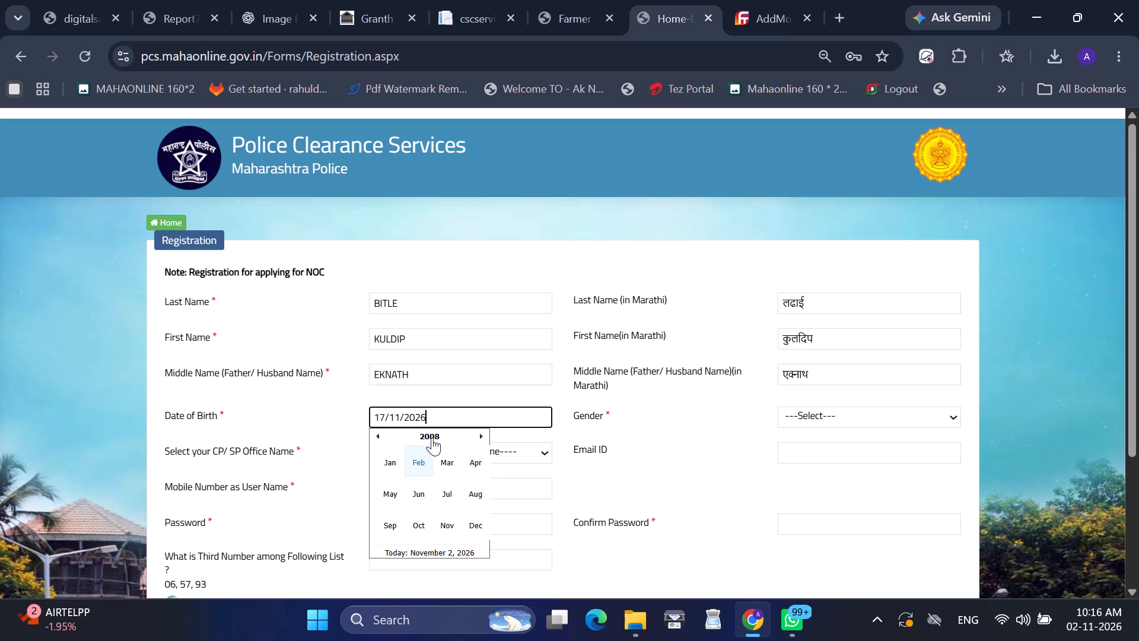
click(415, 462)
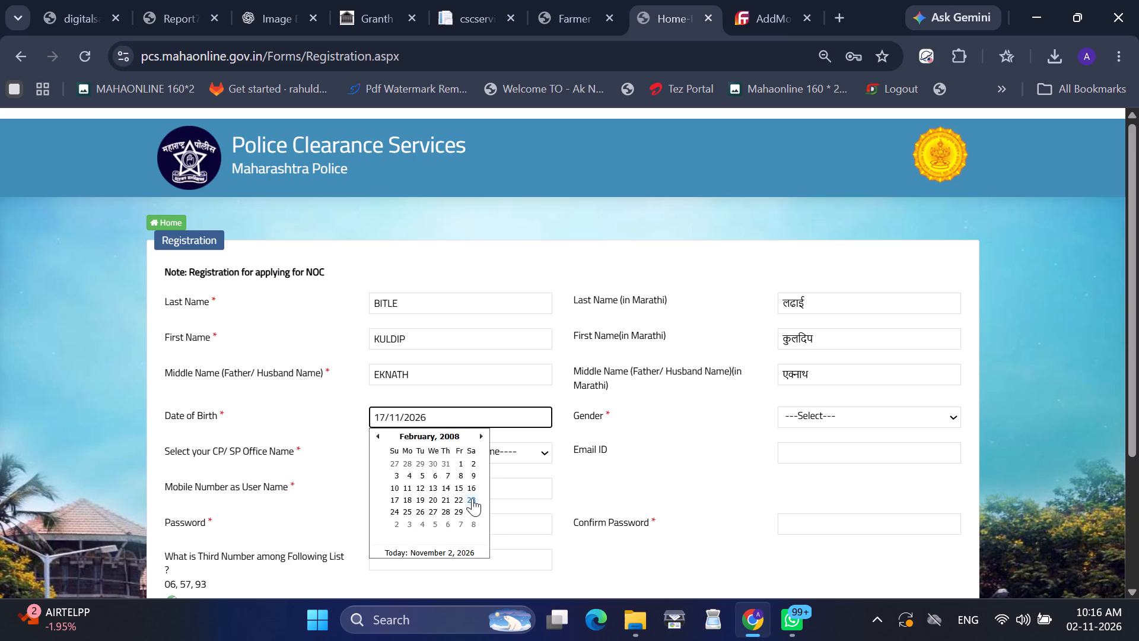
click(468, 485)
Choose Male as the gender and Jalna as the CP/SP office.
click(785, 411)
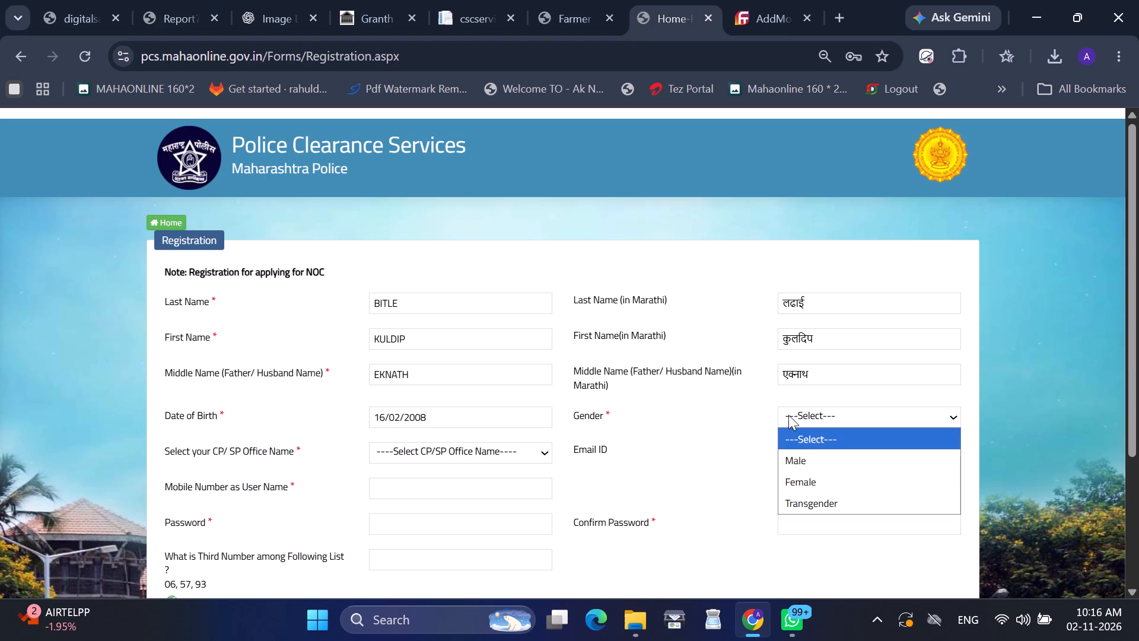
click(813, 452)
click(513, 452)
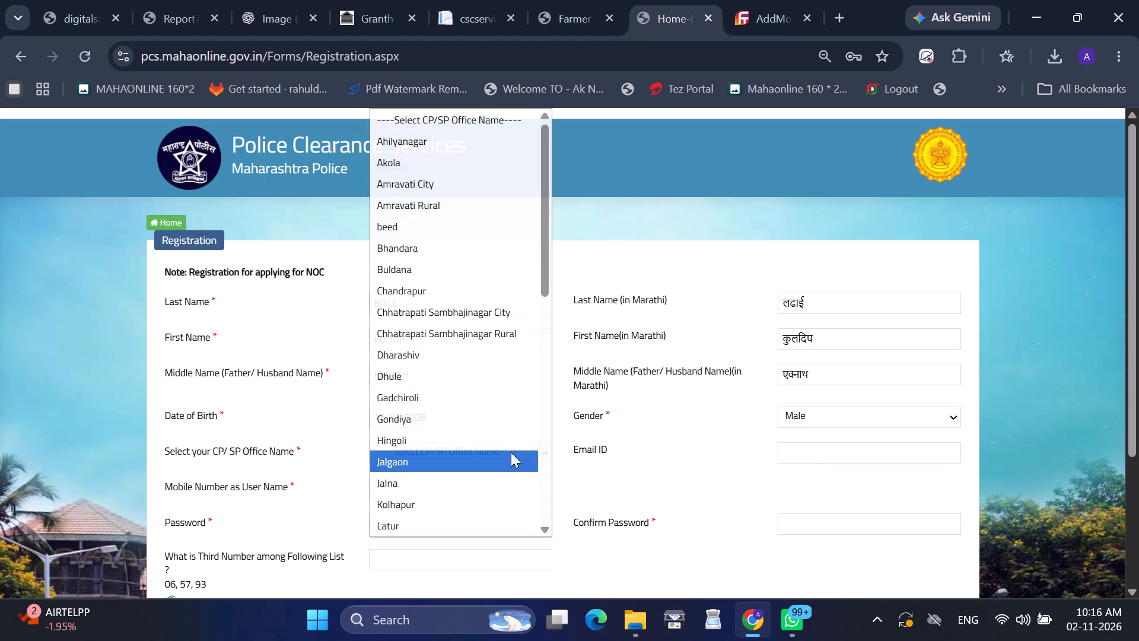
click(509, 480)
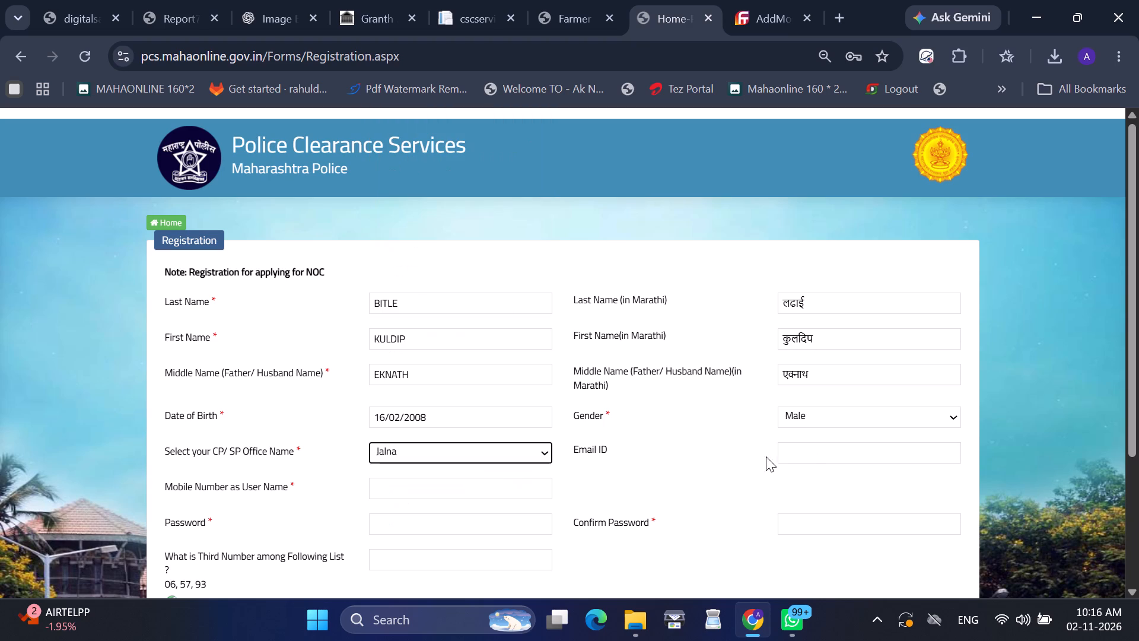
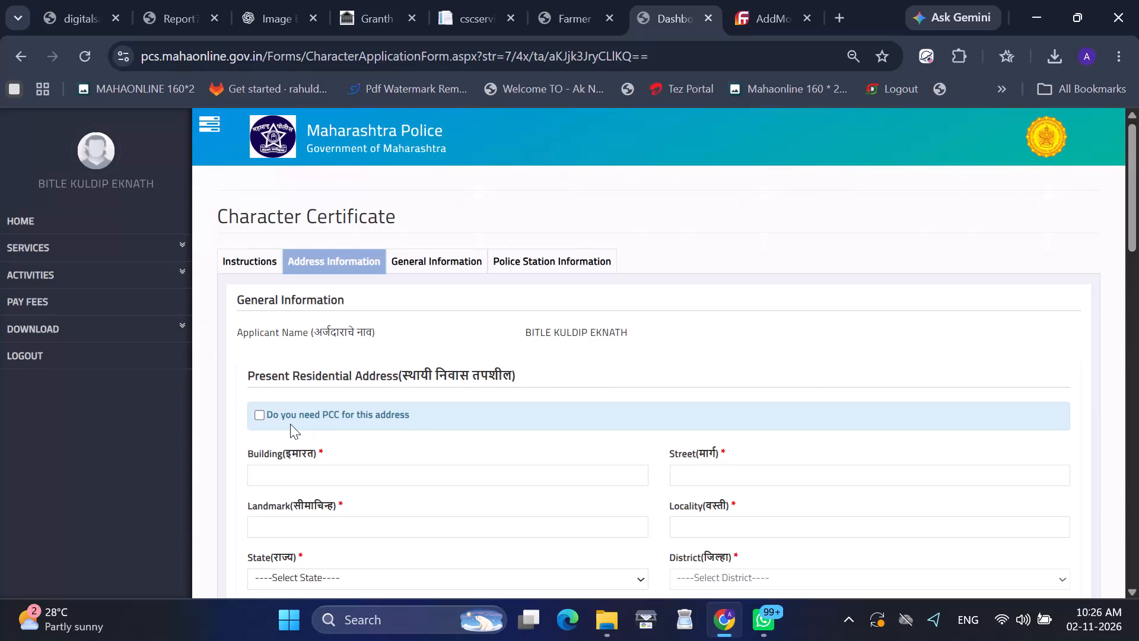
Mark that the PCC is needed for the present residential address and start the Building field.
click(263, 420)
scroll(319, 414, down, 2)
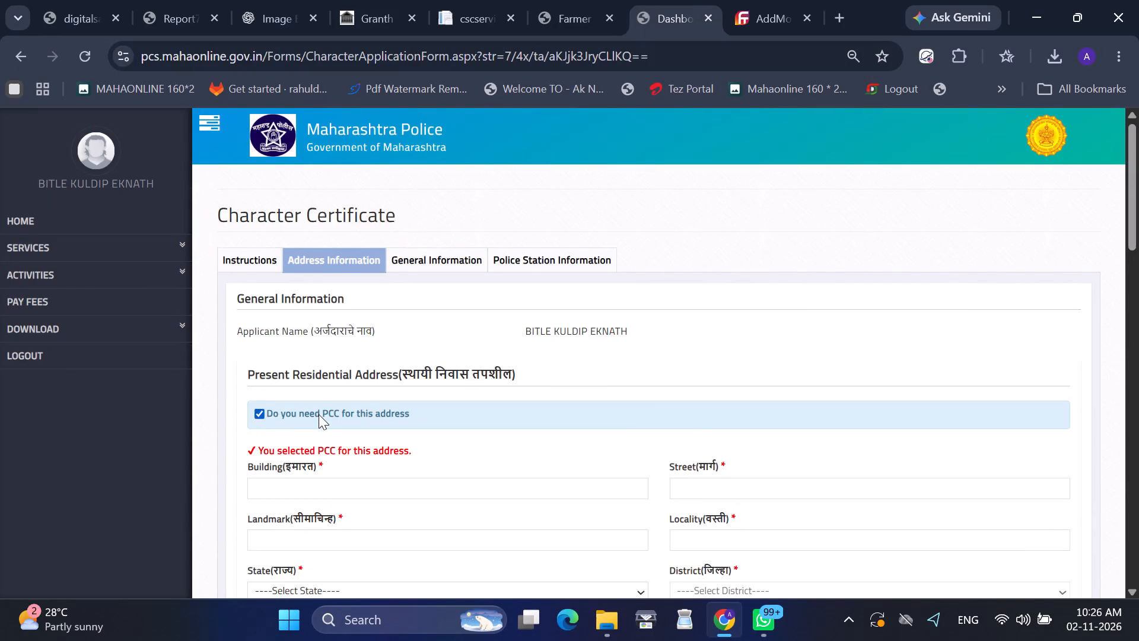
scroll(319, 414, down, 1)
click(316, 213)
scroll(515, 420, up, 3)
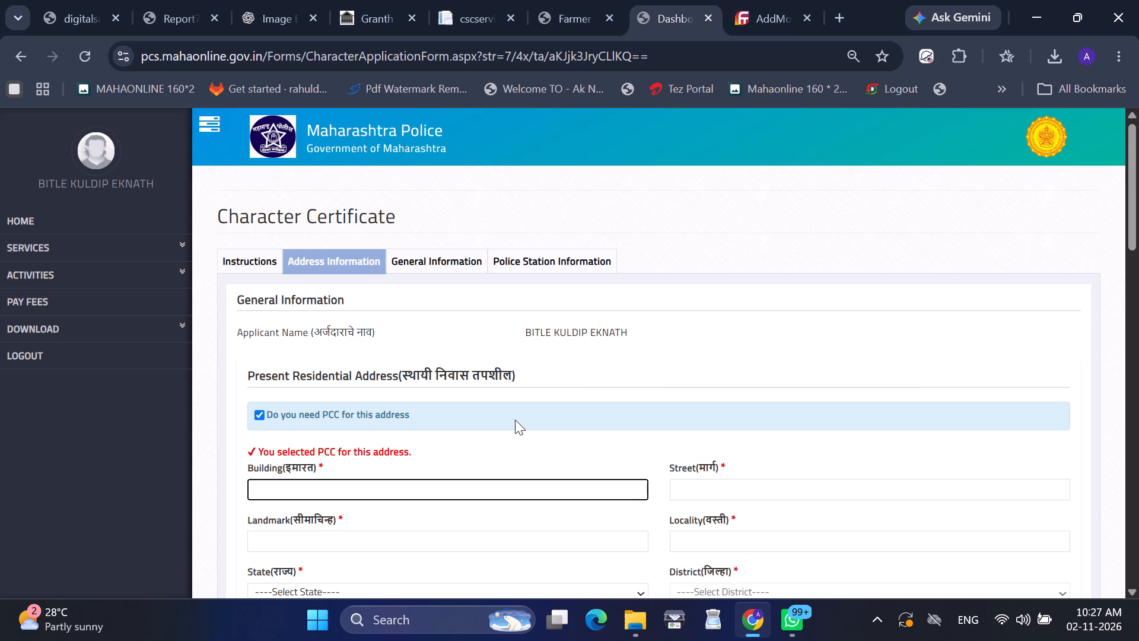
click(636, 639)
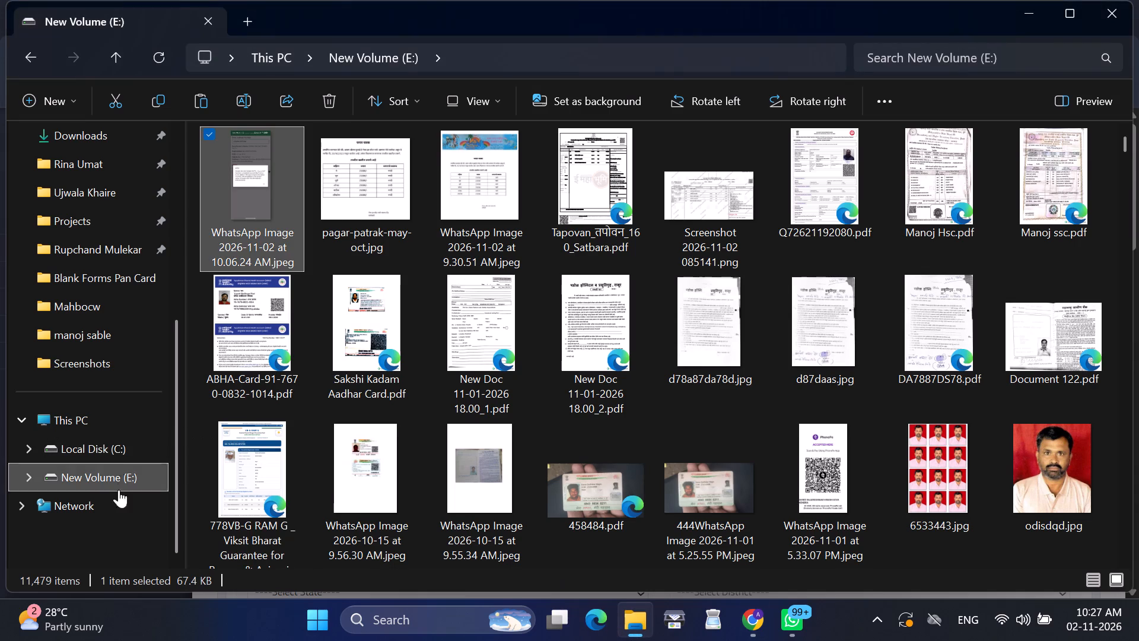
click(999, 41)
click(981, 66)
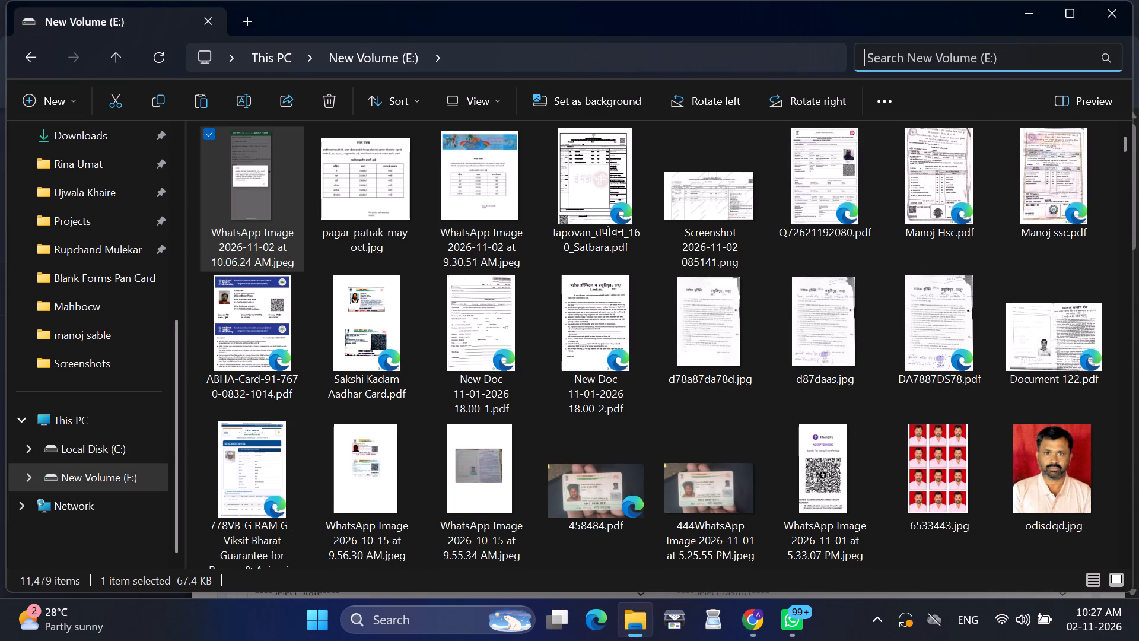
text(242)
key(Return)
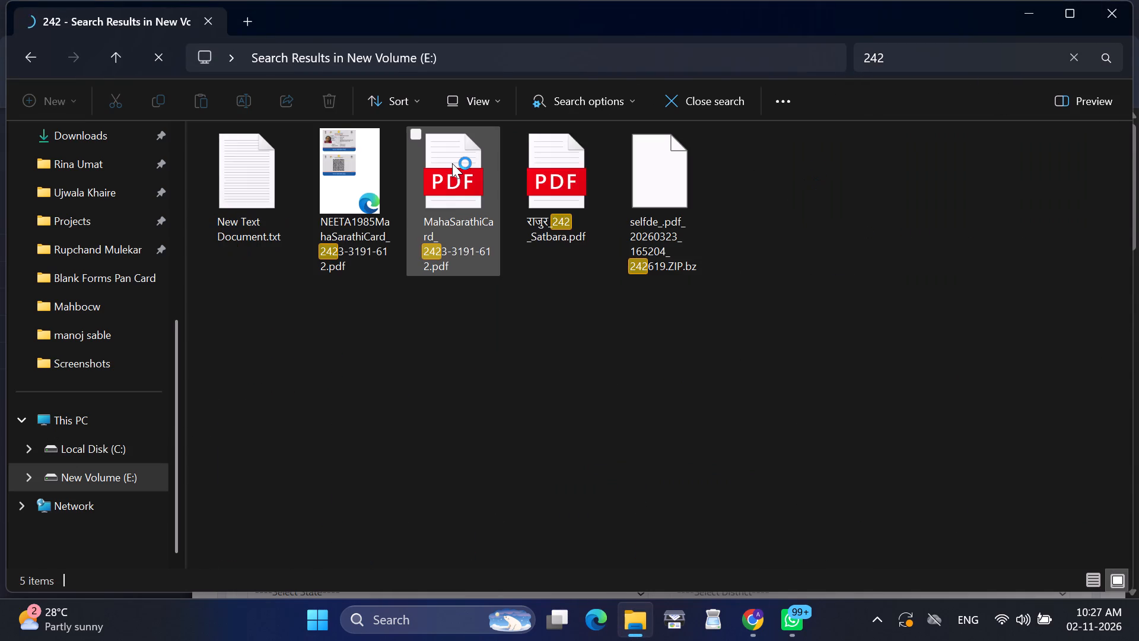
click(562, 161)
right_click(562, 161)
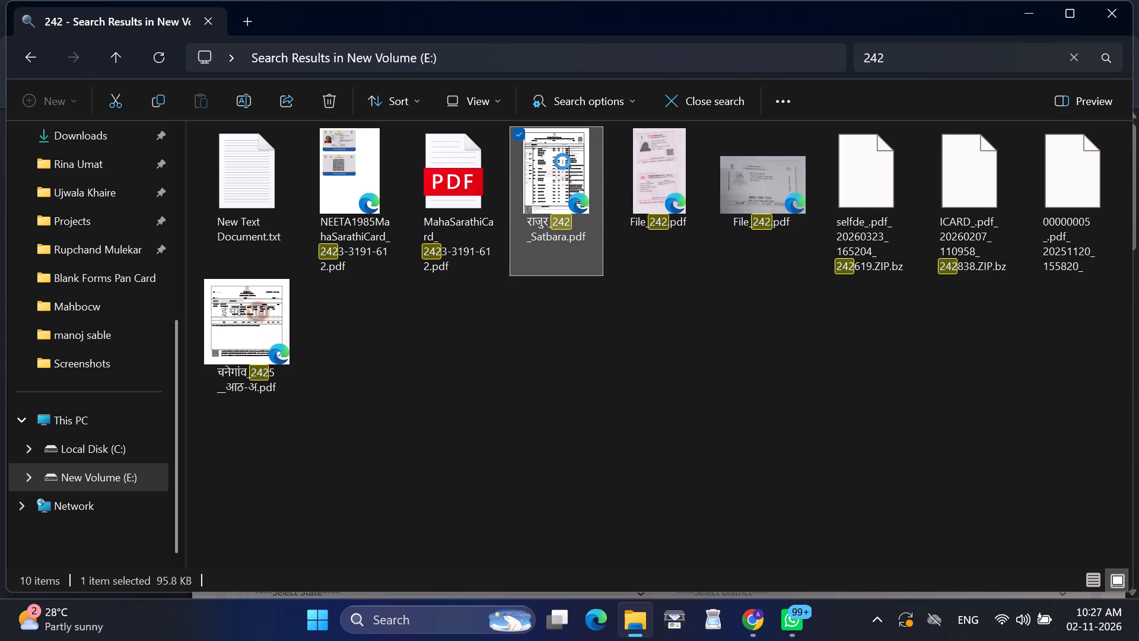
Search New Volume (E:) for 243 instead.
click(901, 61)
drag(901, 61, 853, 52)
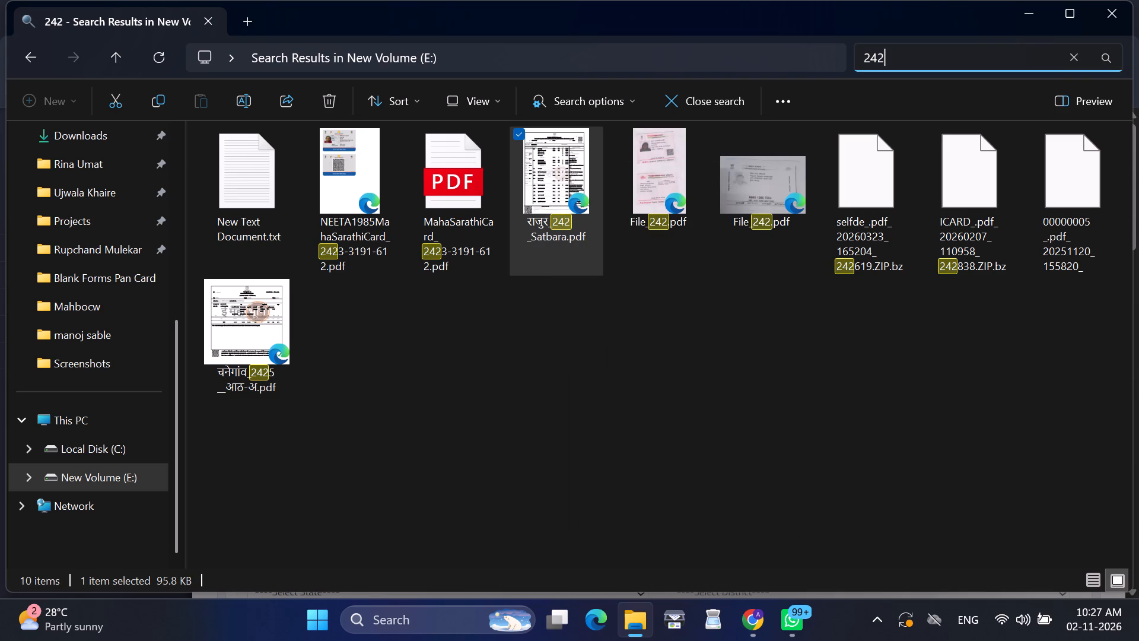
drag(853, 52, 803, 45)
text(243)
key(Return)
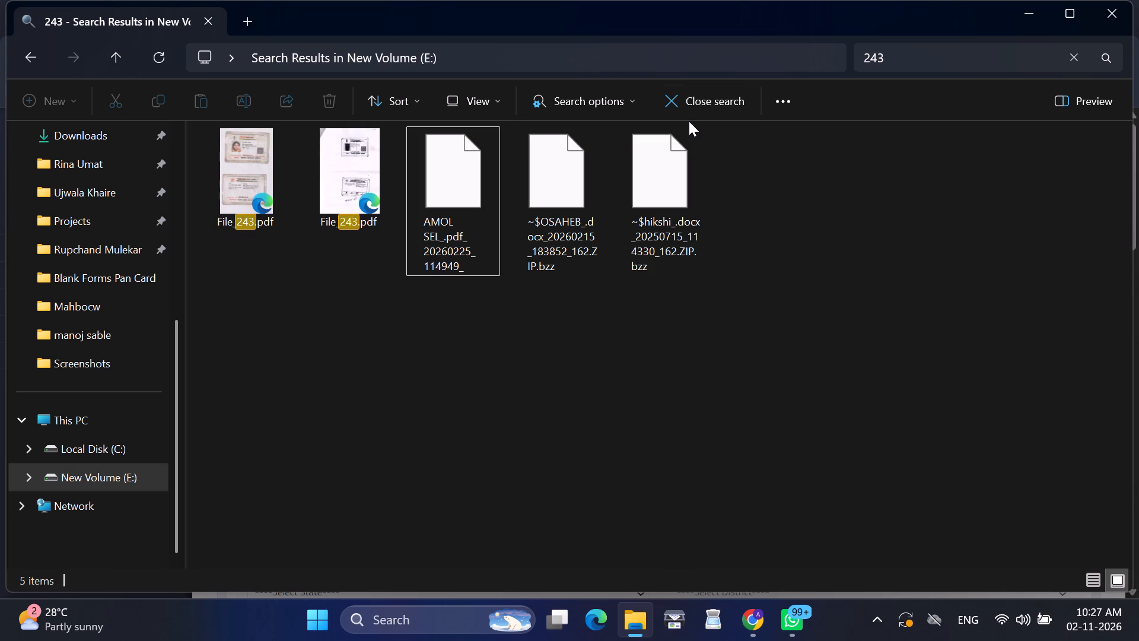
drag(925, 56, 723, 42)
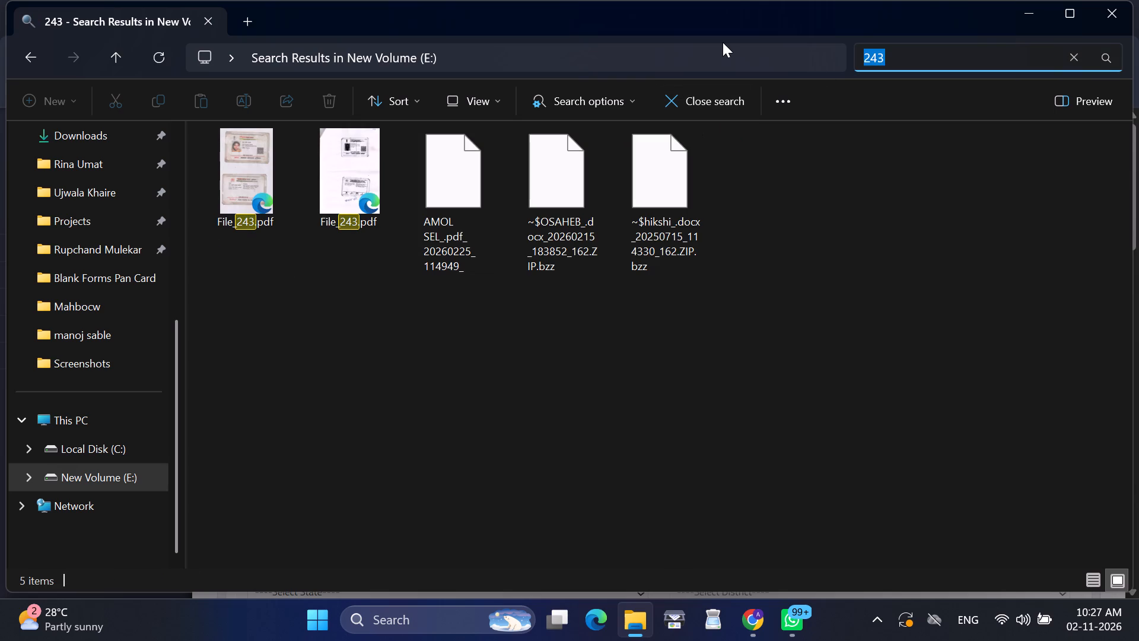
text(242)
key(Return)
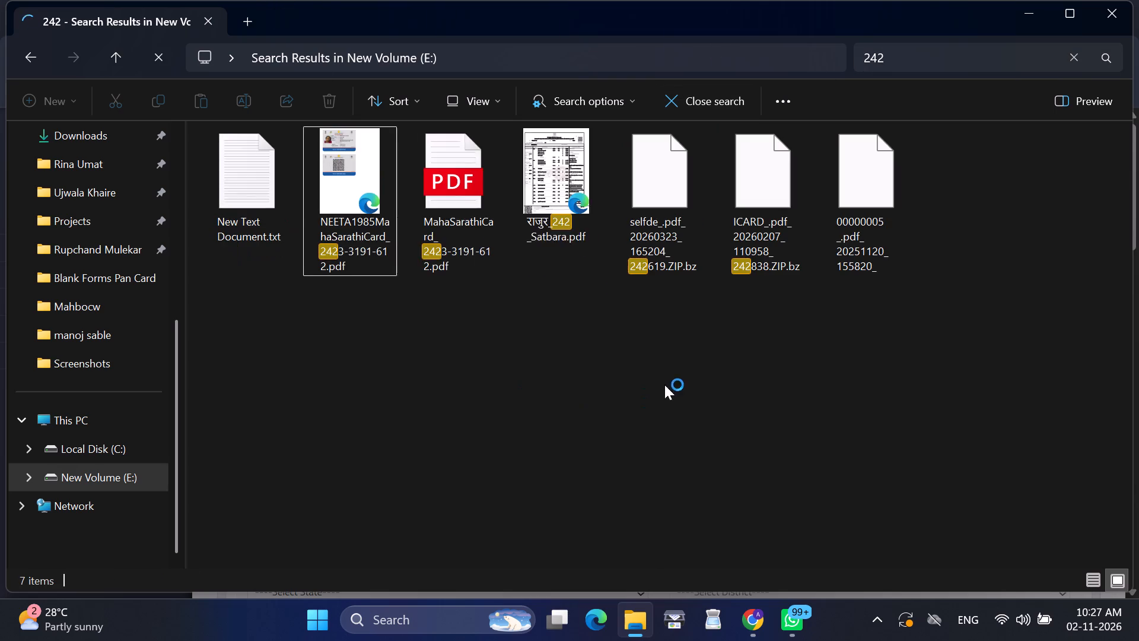
click(527, 169)
right_click(527, 169)
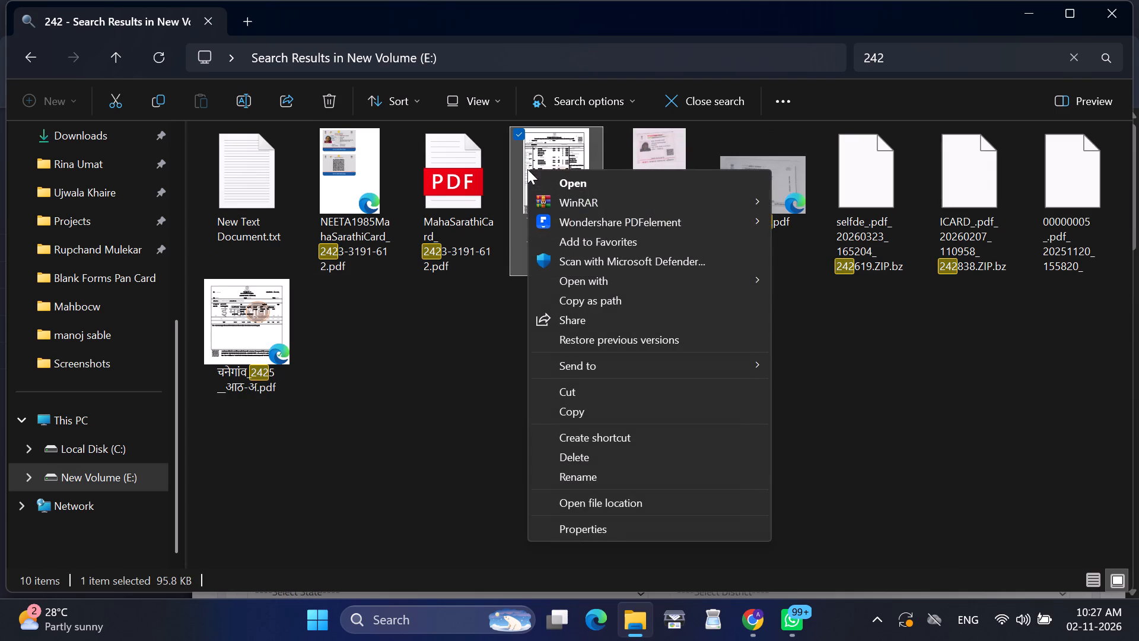
click(629, 273)
click(832, 325)
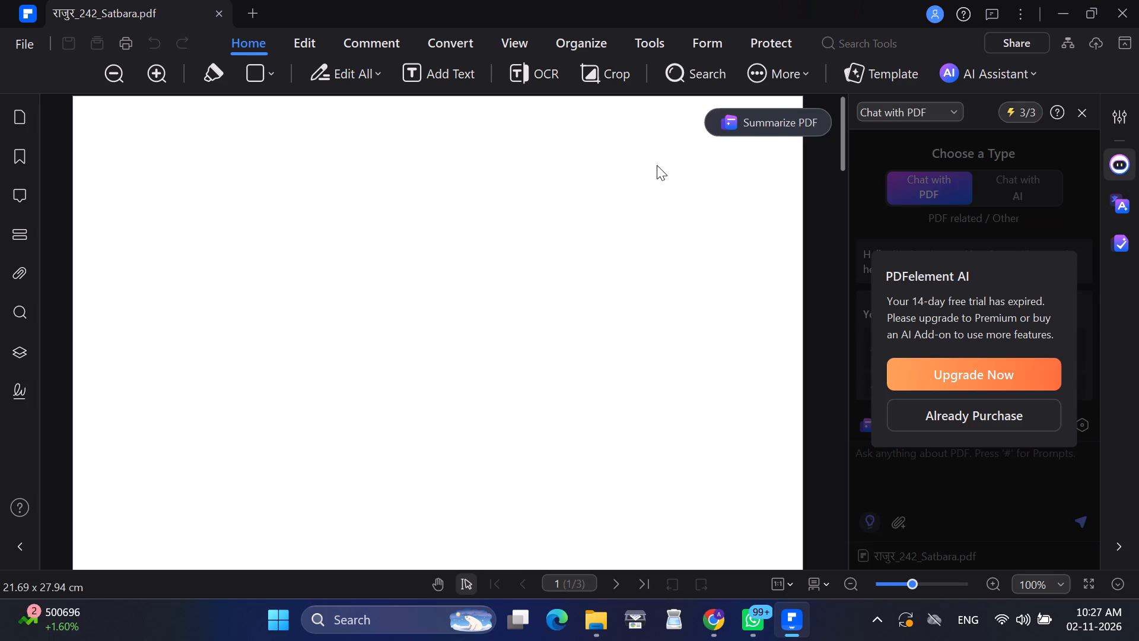
click(742, 348)
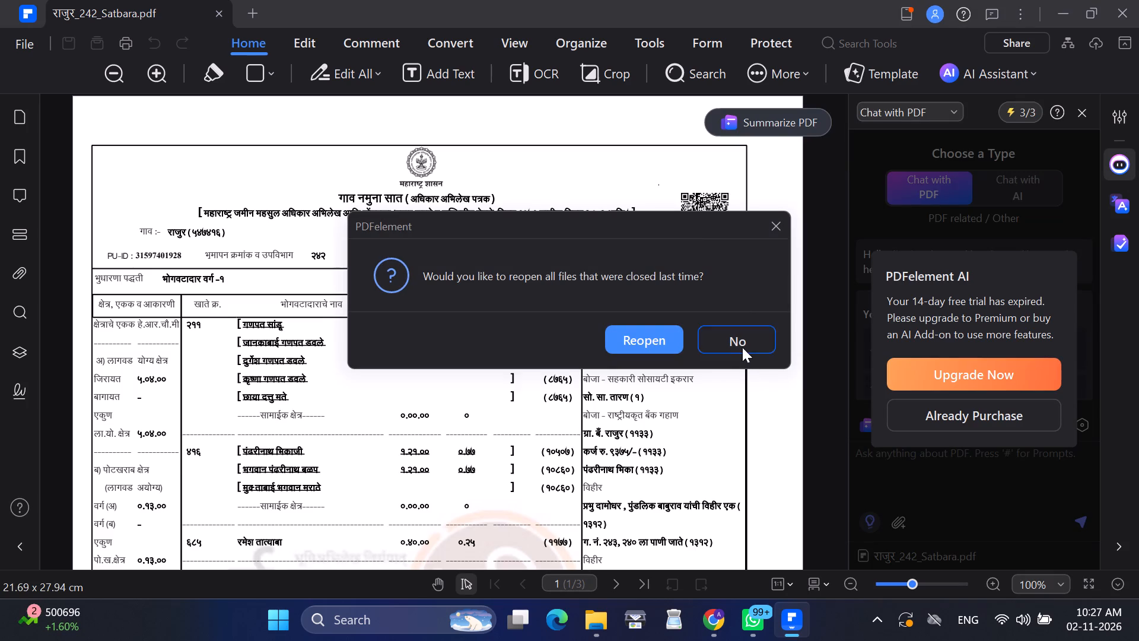
Look through all three pages of the land record, ending at the remarks column on page 2.
scroll(498, 385, down, 4)
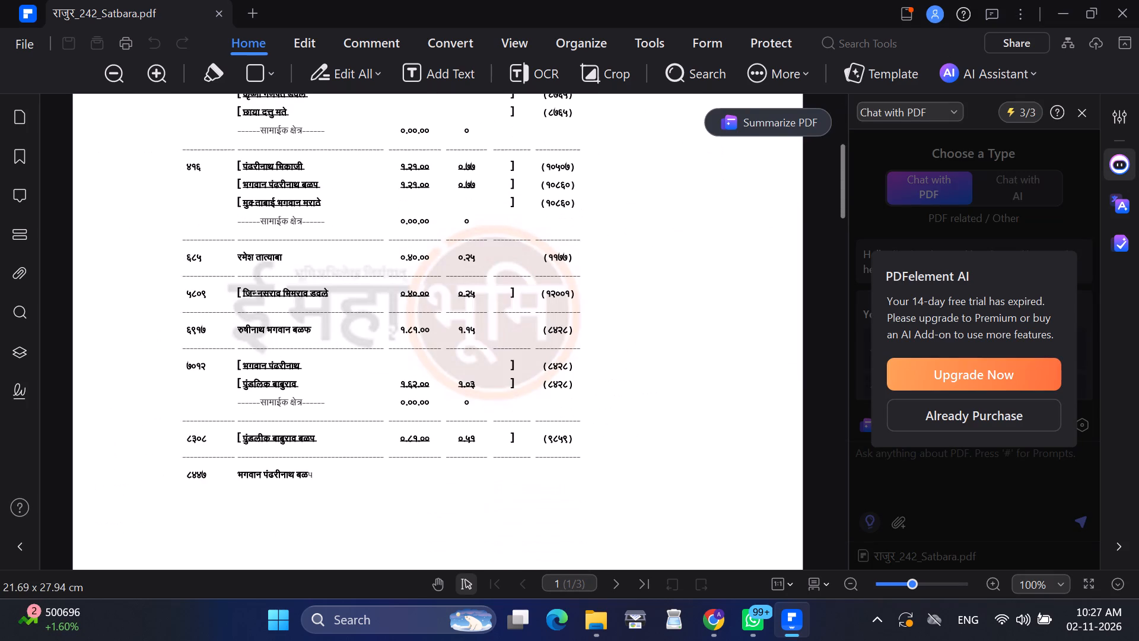
scroll(498, 385, down, 20)
scroll(498, 385, down, 9)
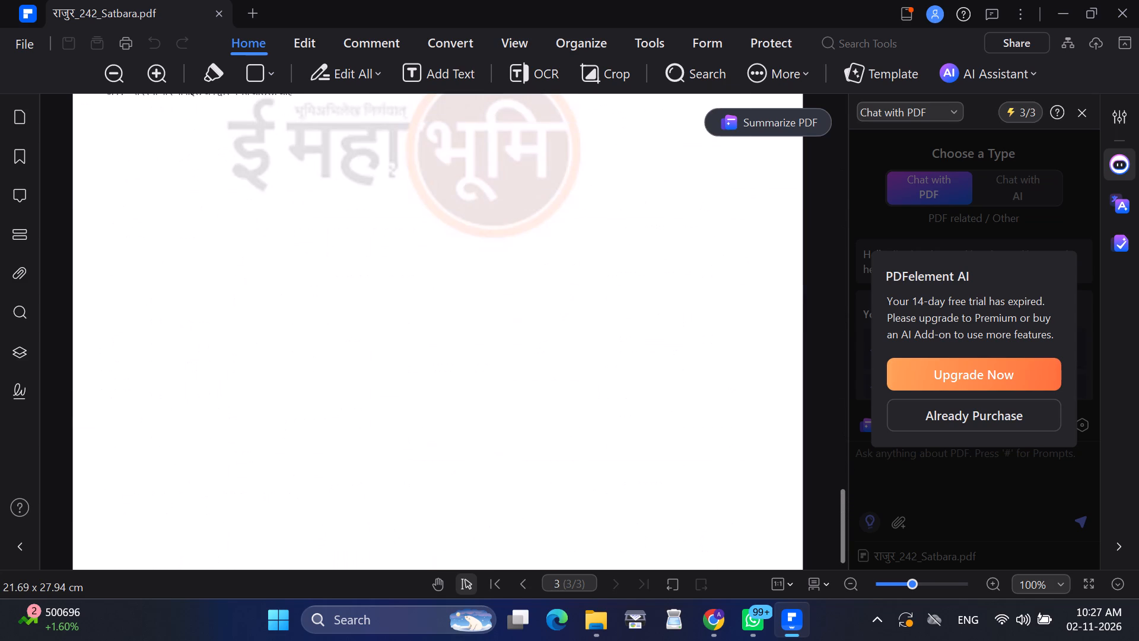
scroll(501, 379, down, 7)
scroll(501, 379, up, 8)
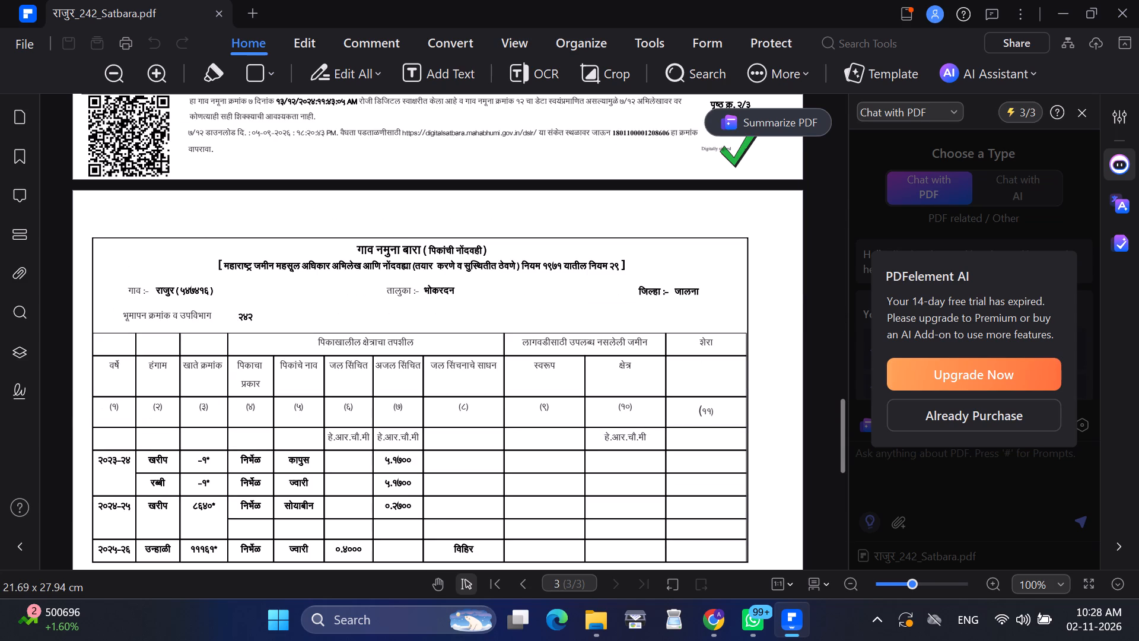
scroll(501, 379, up, 2)
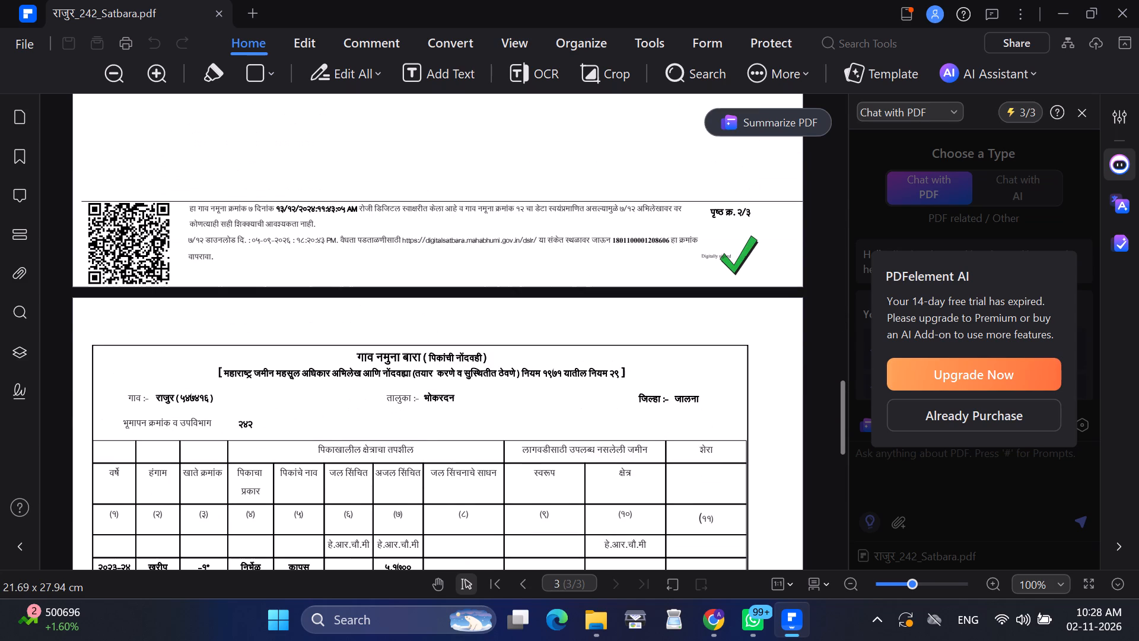
scroll(501, 378, up, 9)
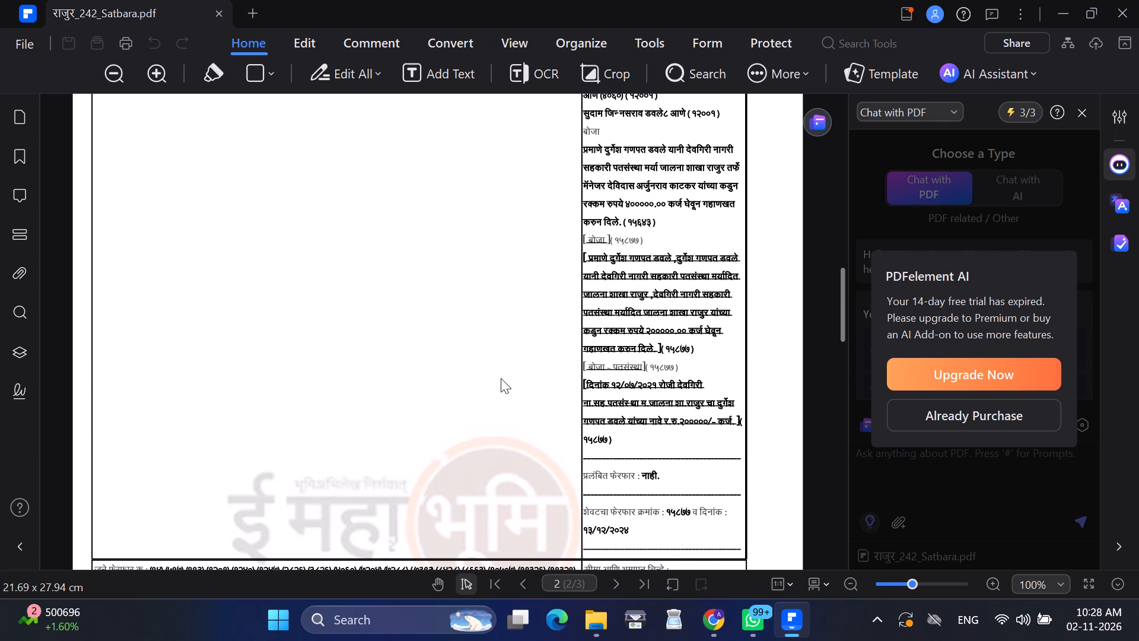
scroll(500, 376, up, 1)
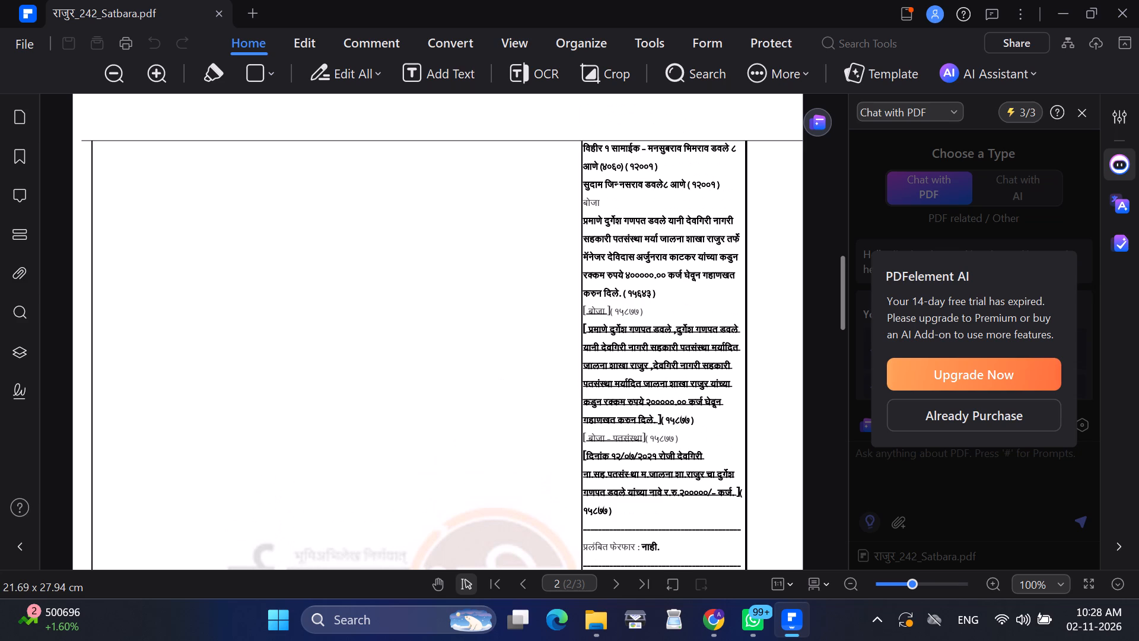
With Edit All, delete the page 2 remarks text from the first बोजा heading through the बोजा (१५८७७) line.
click(668, 267)
click(339, 73)
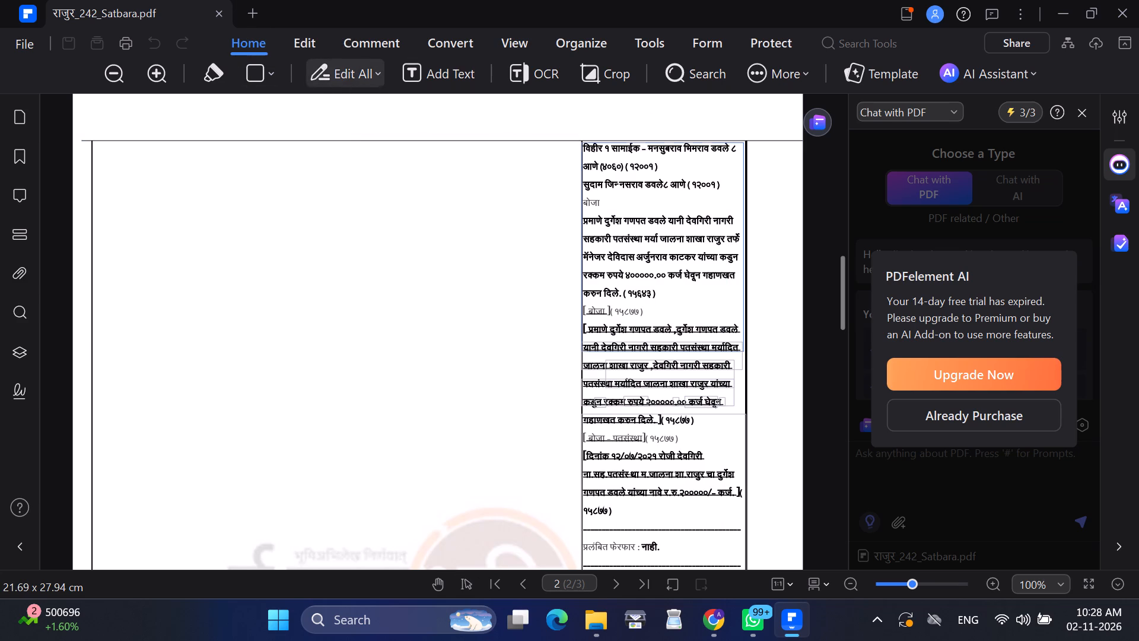
click(696, 313)
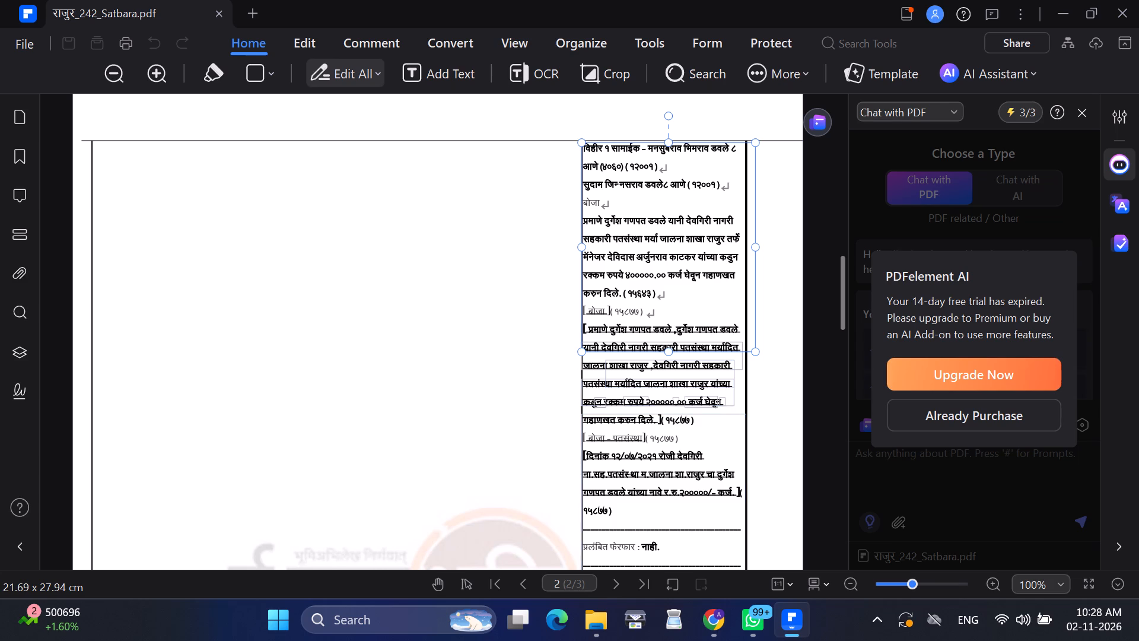
scroll(672, 321, down, 1)
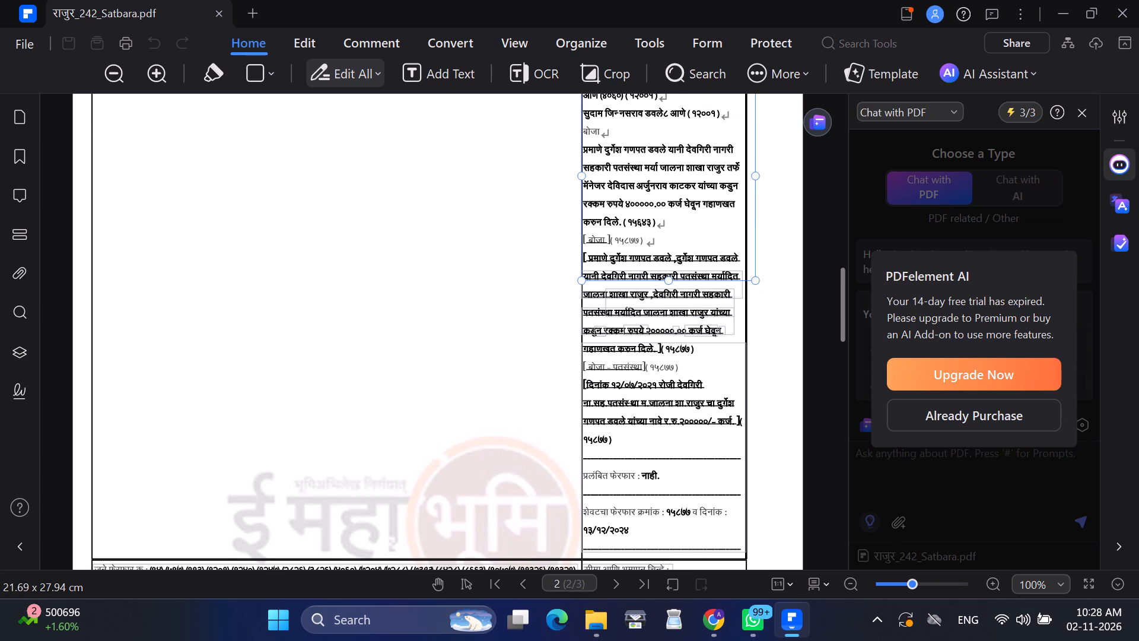
scroll(672, 321, up, 1)
drag(669, 310, 591, 287)
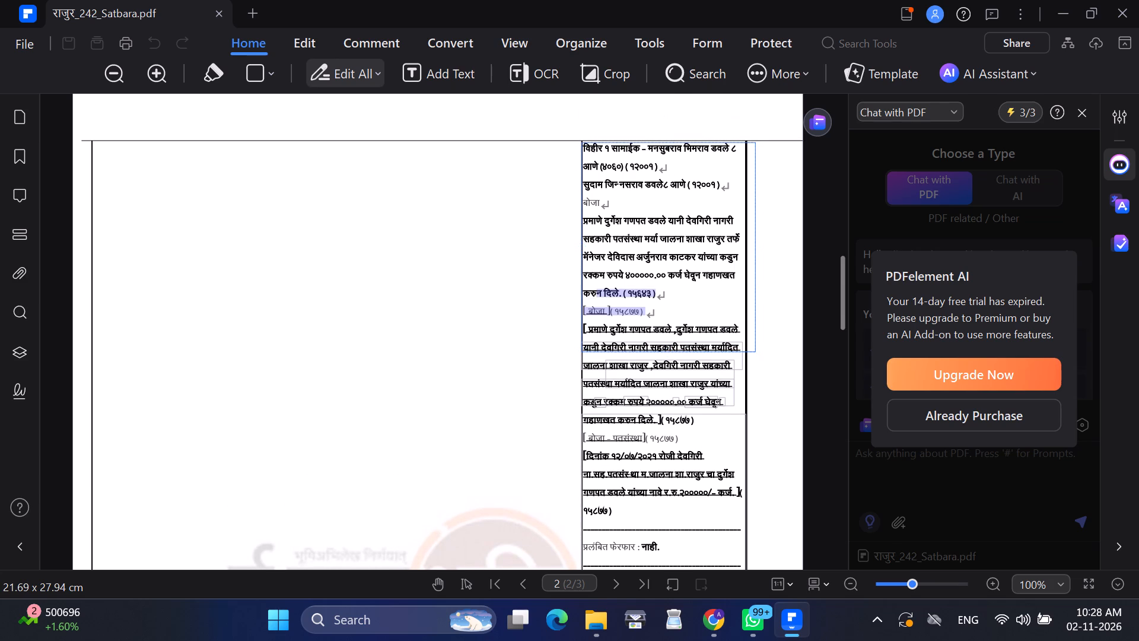
drag(591, 287, 549, 198)
key(BackSpace)
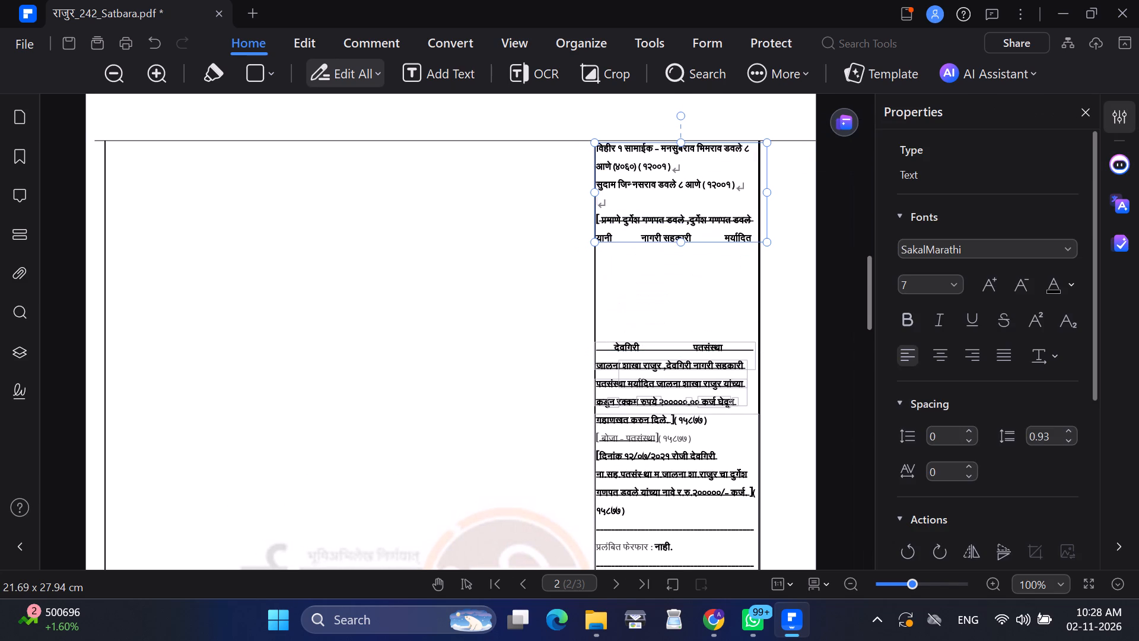
Delete all remaining text in the uppermost text block of page 2's remarks column.
scroll(590, 269, up, 4)
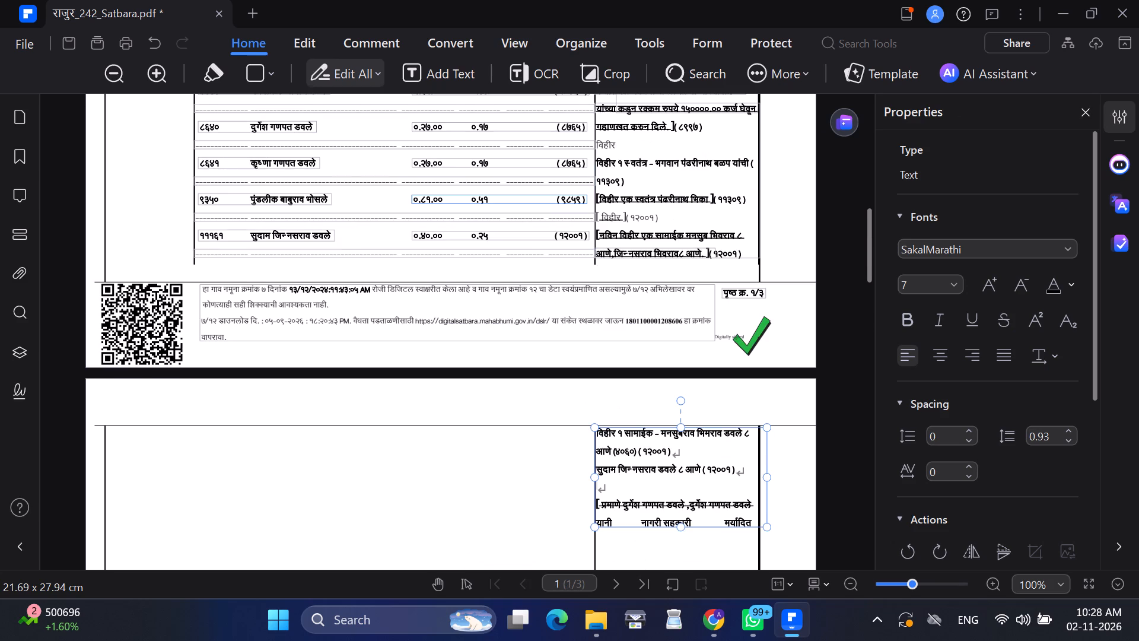
scroll(568, 212, down, 3)
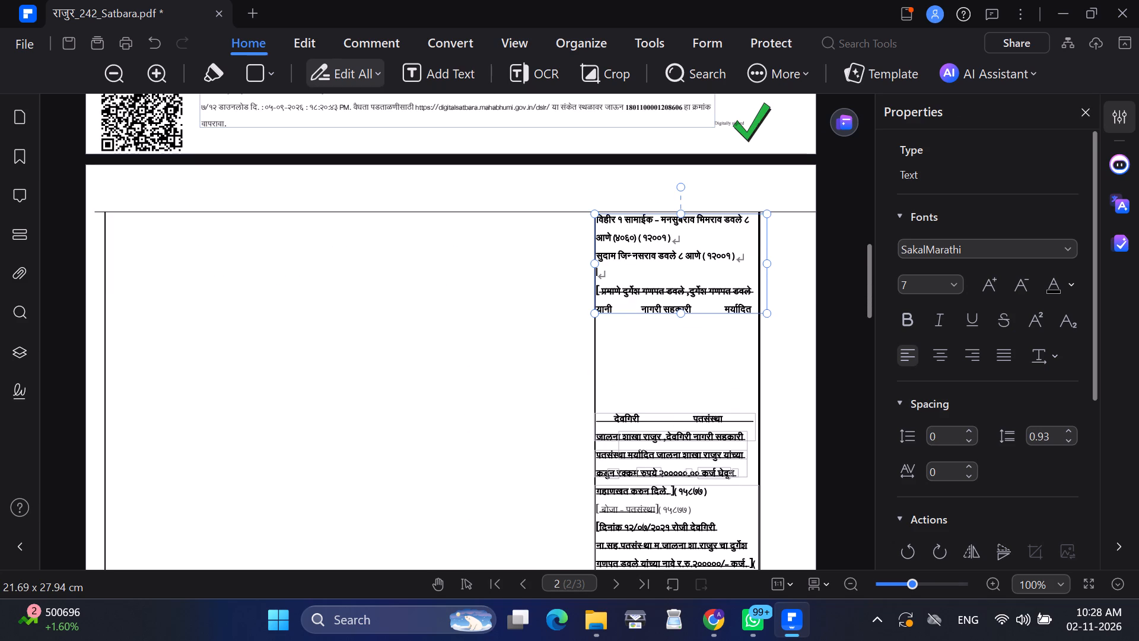
drag(597, 249, 632, 298)
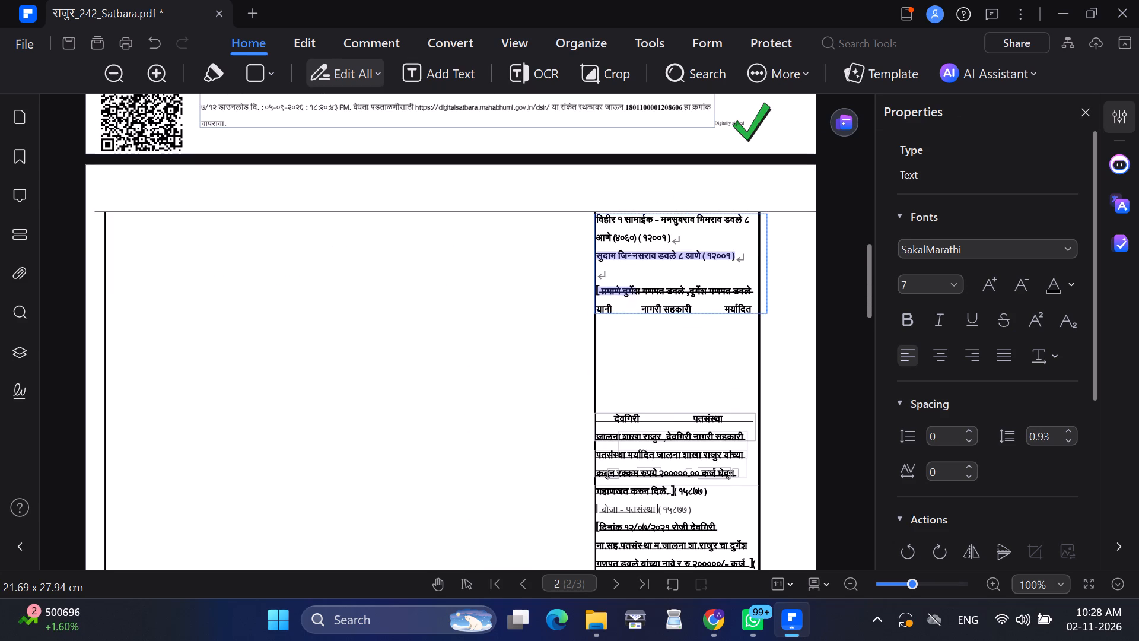
drag(632, 298, 682, 390)
click(683, 389)
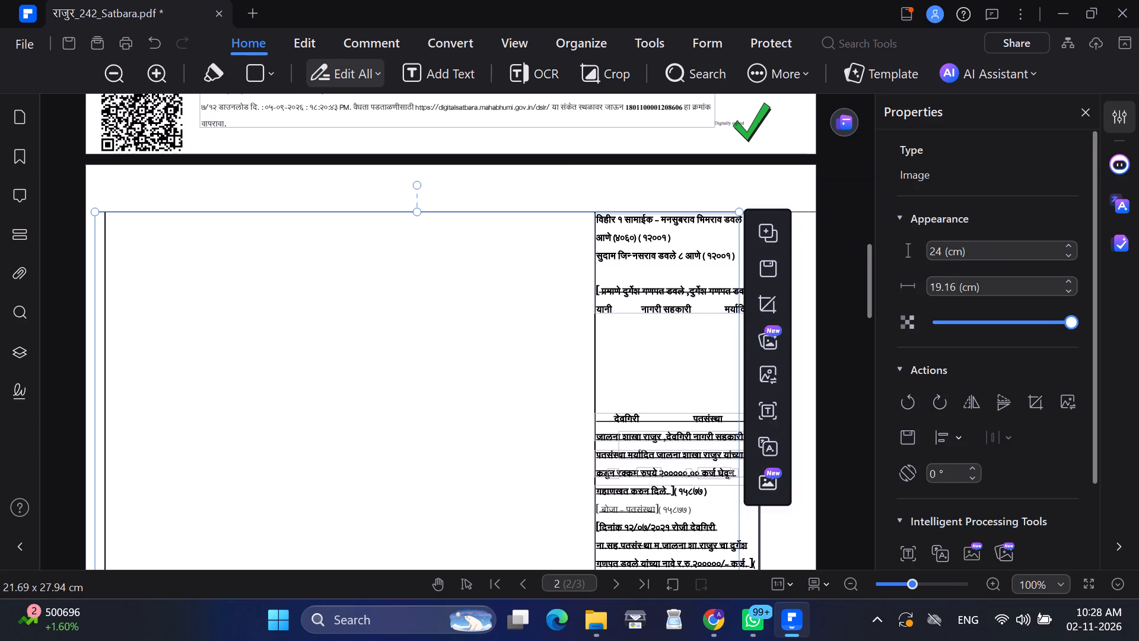
click(686, 380)
click(691, 290)
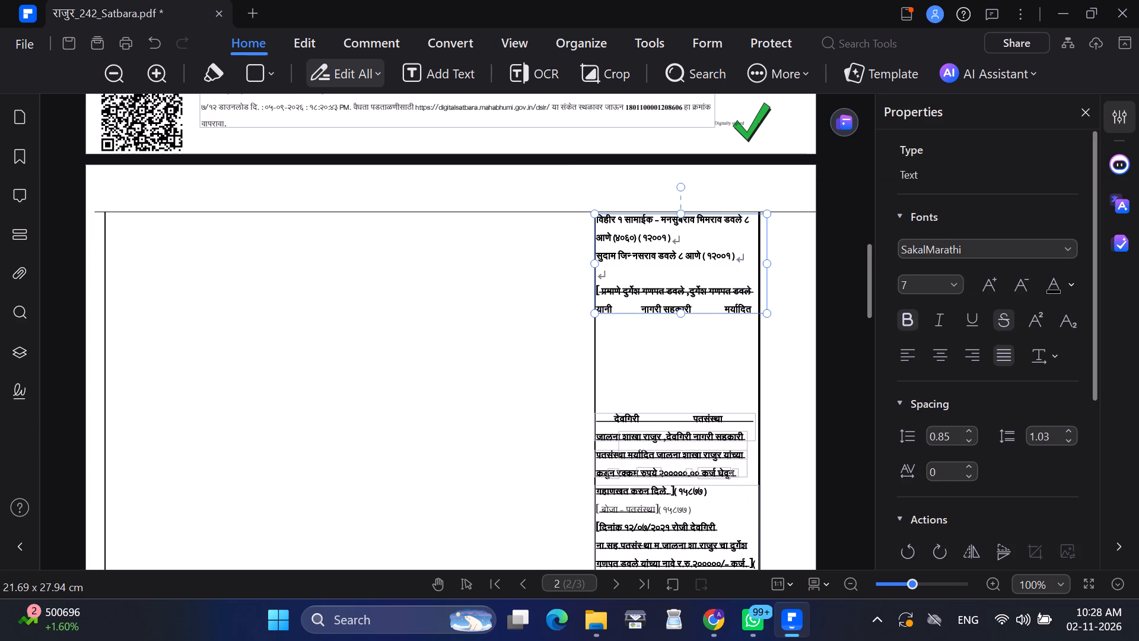
drag(758, 307, 549, 178)
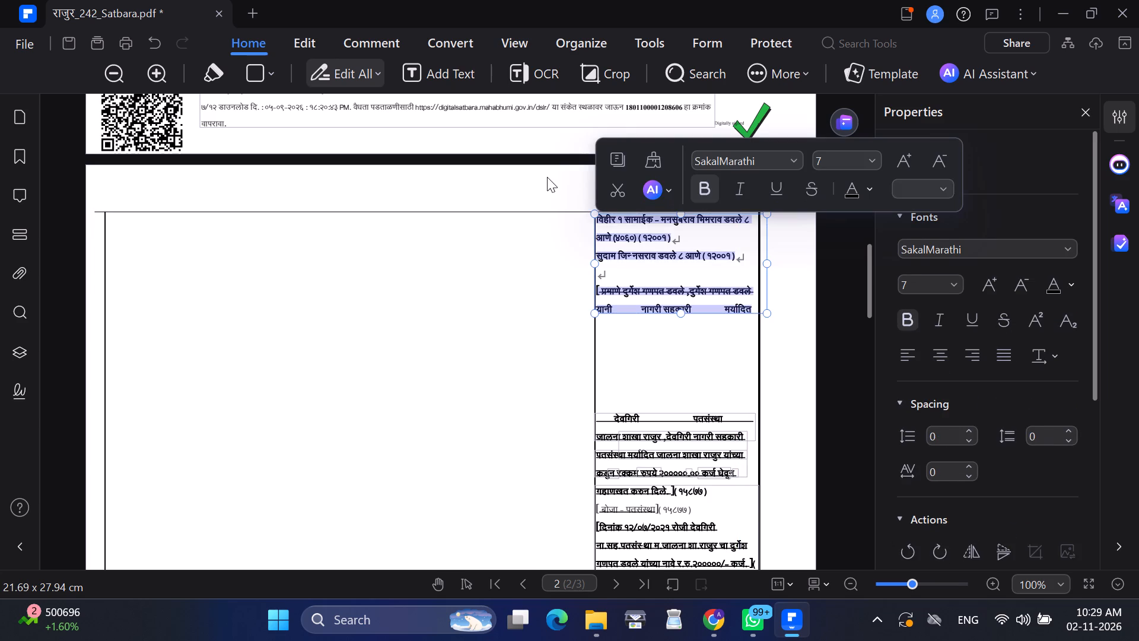
key(BackSpace)
click(784, 357)
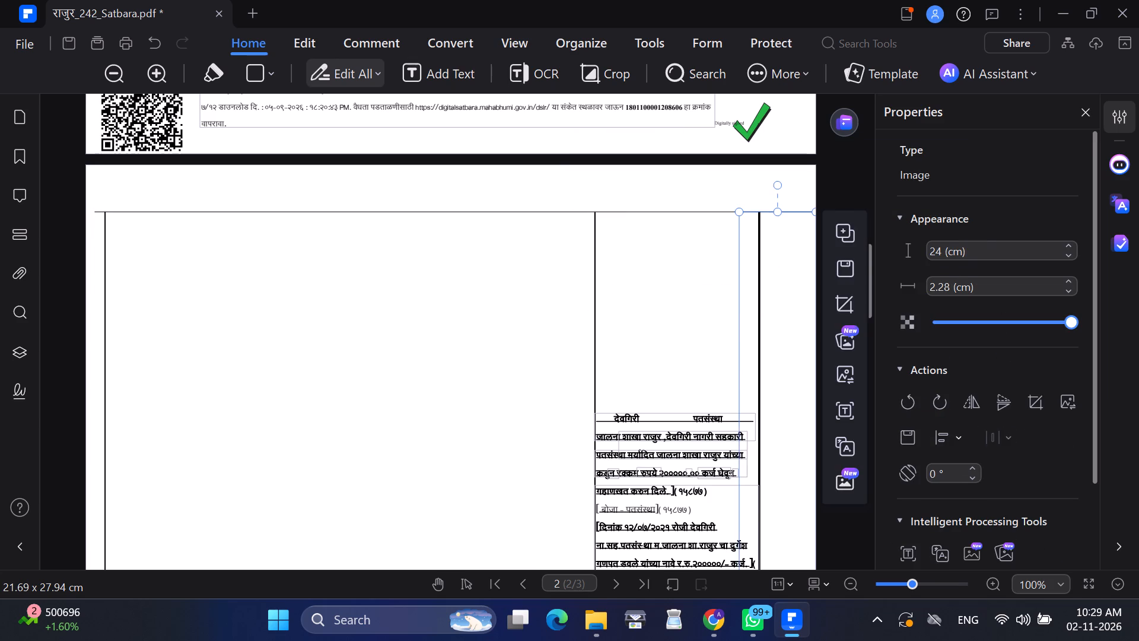
Move the text block beginning with देवगिरी up to the top of page 2's remarks column.
scroll(710, 359, down, 4)
click(692, 285)
scroll(669, 251, up, 3)
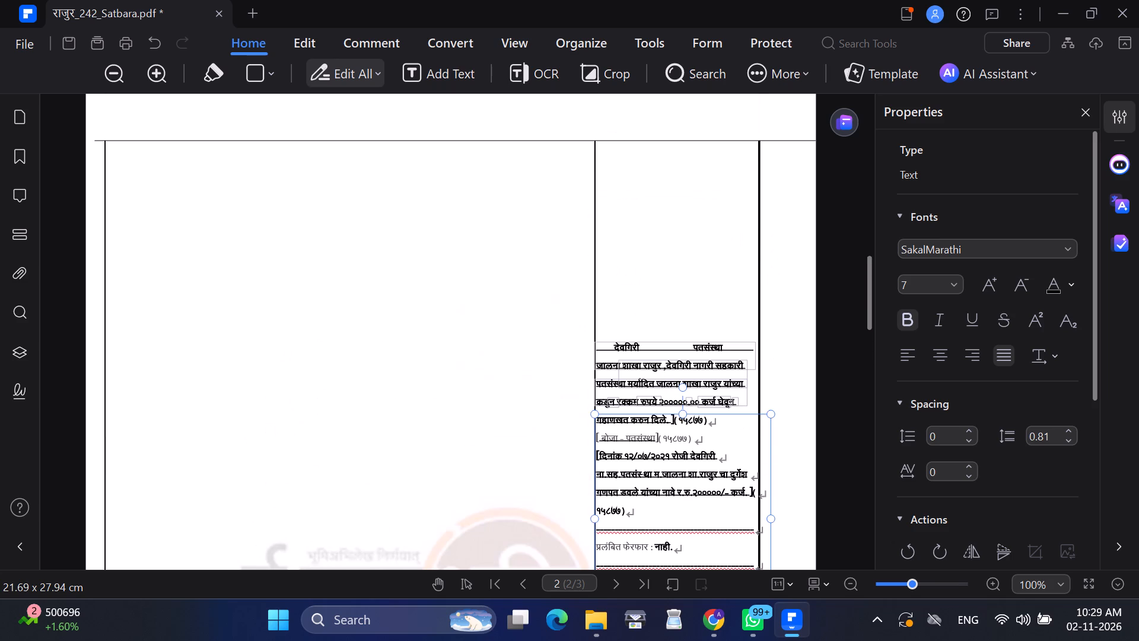
click(676, 354)
drag(682, 342, 676, 261)
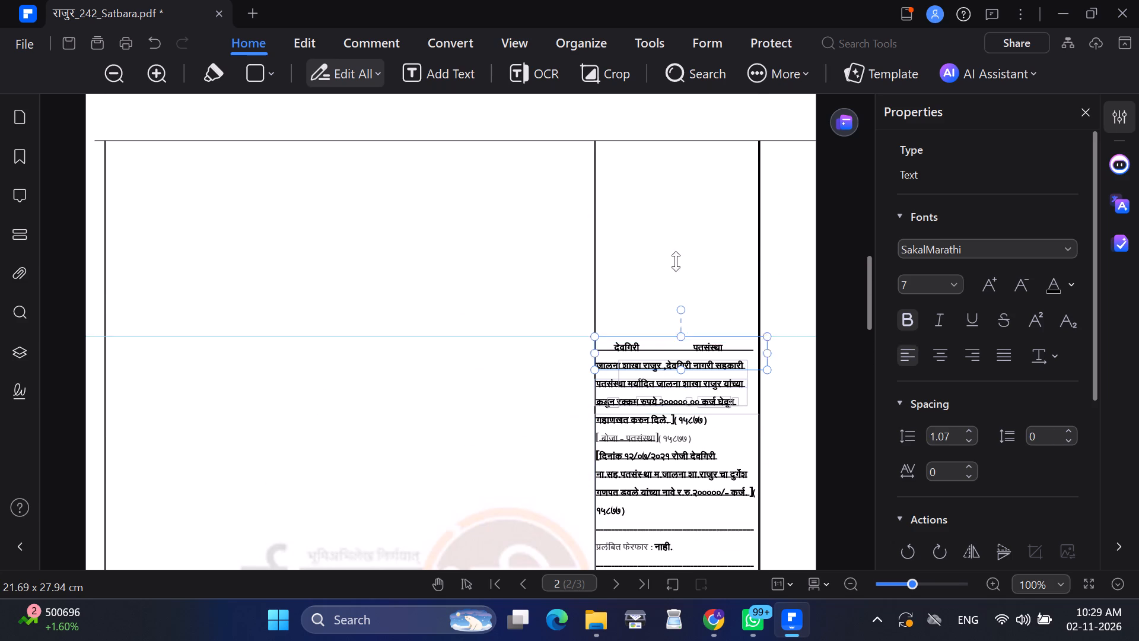
drag(676, 261, 672, 142)
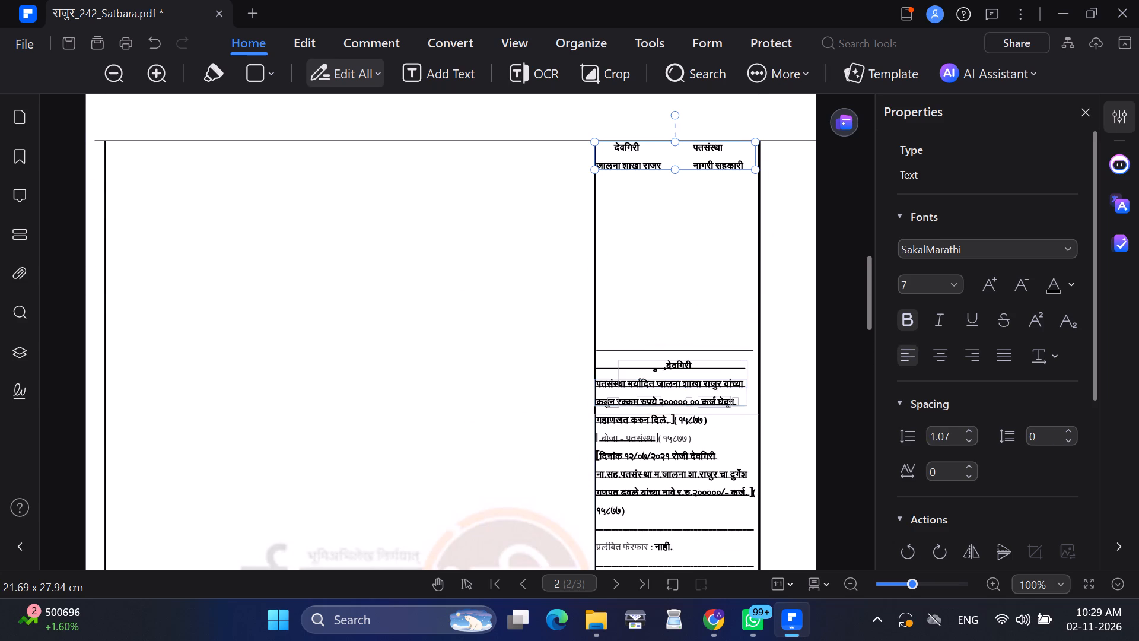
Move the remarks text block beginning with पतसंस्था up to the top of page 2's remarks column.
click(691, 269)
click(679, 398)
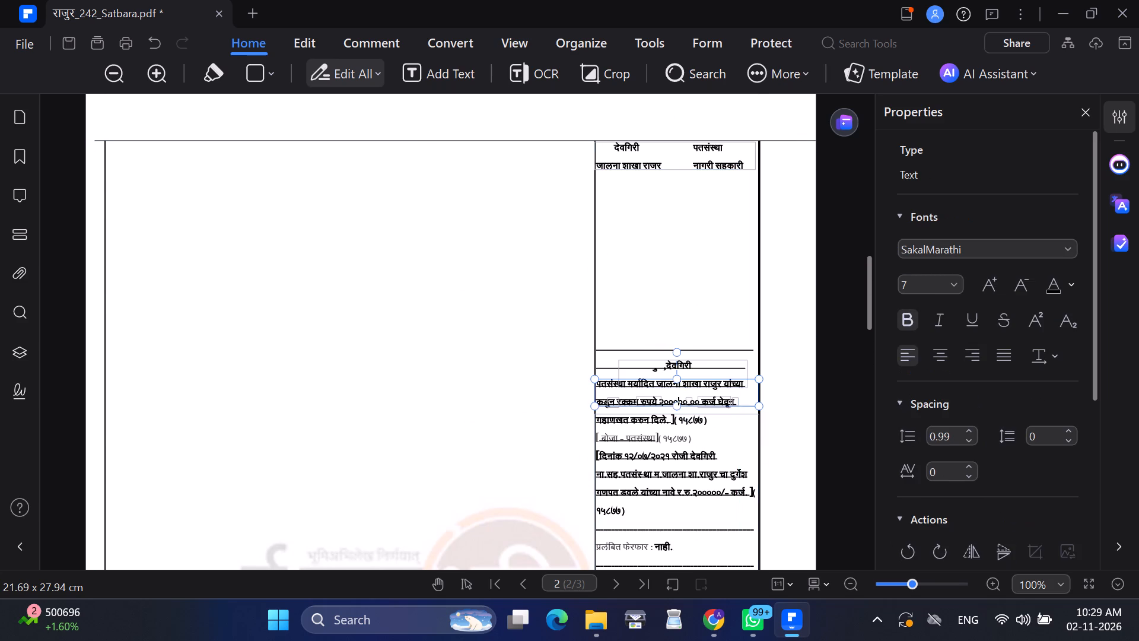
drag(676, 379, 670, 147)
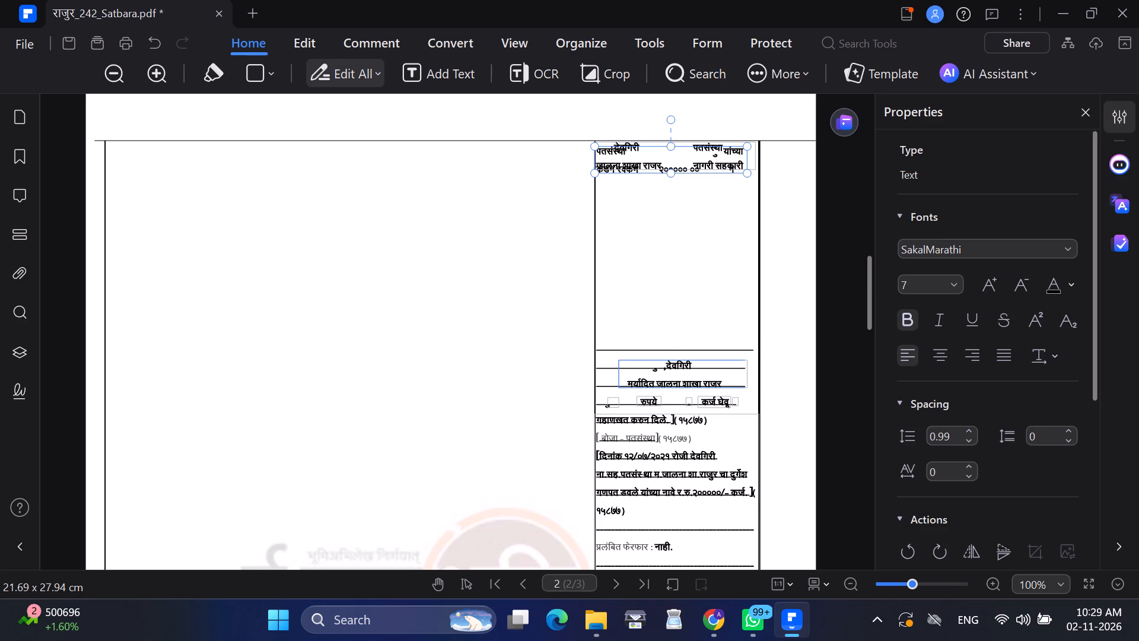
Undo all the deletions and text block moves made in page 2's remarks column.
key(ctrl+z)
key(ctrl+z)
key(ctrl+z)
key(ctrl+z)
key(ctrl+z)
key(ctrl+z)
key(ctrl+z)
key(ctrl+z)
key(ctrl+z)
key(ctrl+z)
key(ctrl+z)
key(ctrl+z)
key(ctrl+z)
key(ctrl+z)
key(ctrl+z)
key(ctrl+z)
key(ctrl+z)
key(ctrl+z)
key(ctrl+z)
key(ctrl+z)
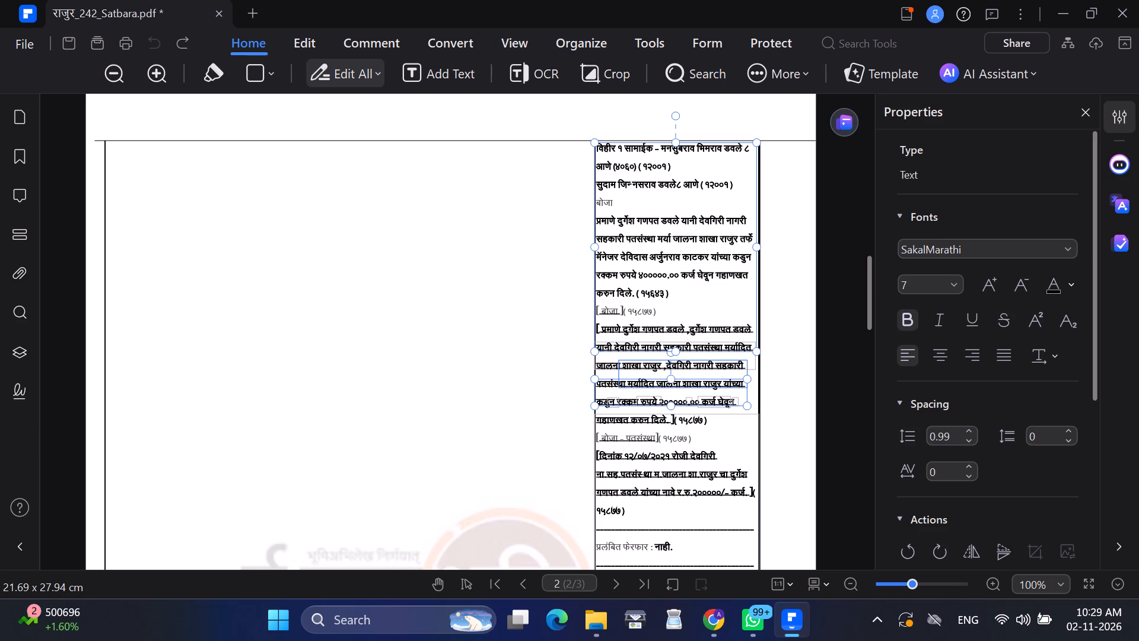
Apply strikethrough without underline to page 2's remarks from the first प्रमाणे paragraph under बोजा through the first [बोजा] (१५८७७) line.
click(718, 305)
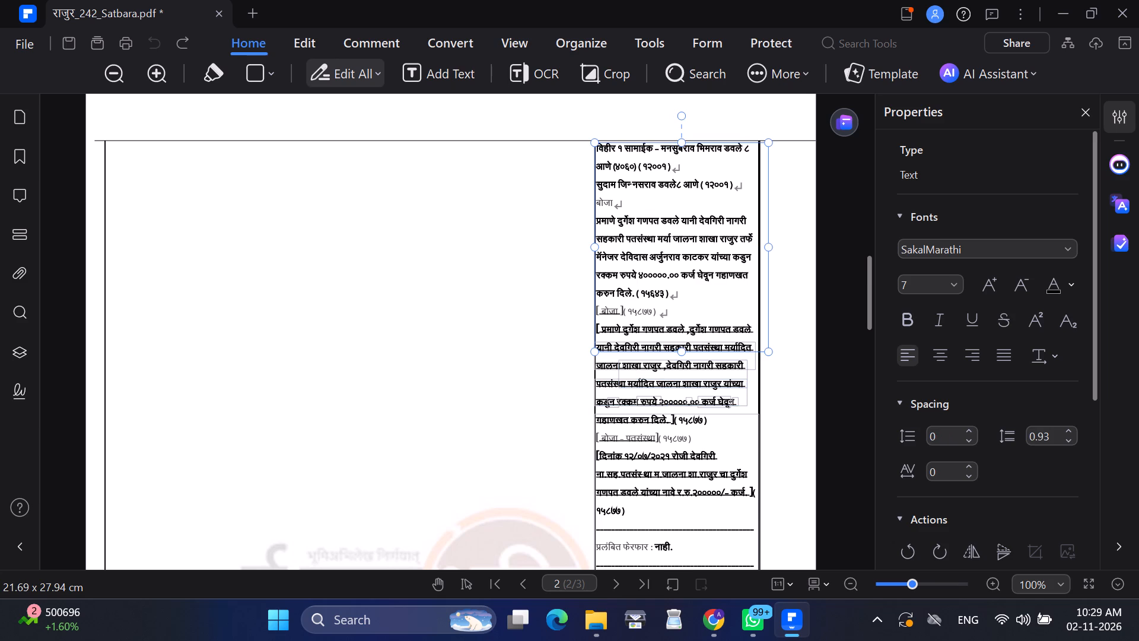
drag(597, 219, 598, 220)
drag(598, 220, 690, 304)
click(774, 189)
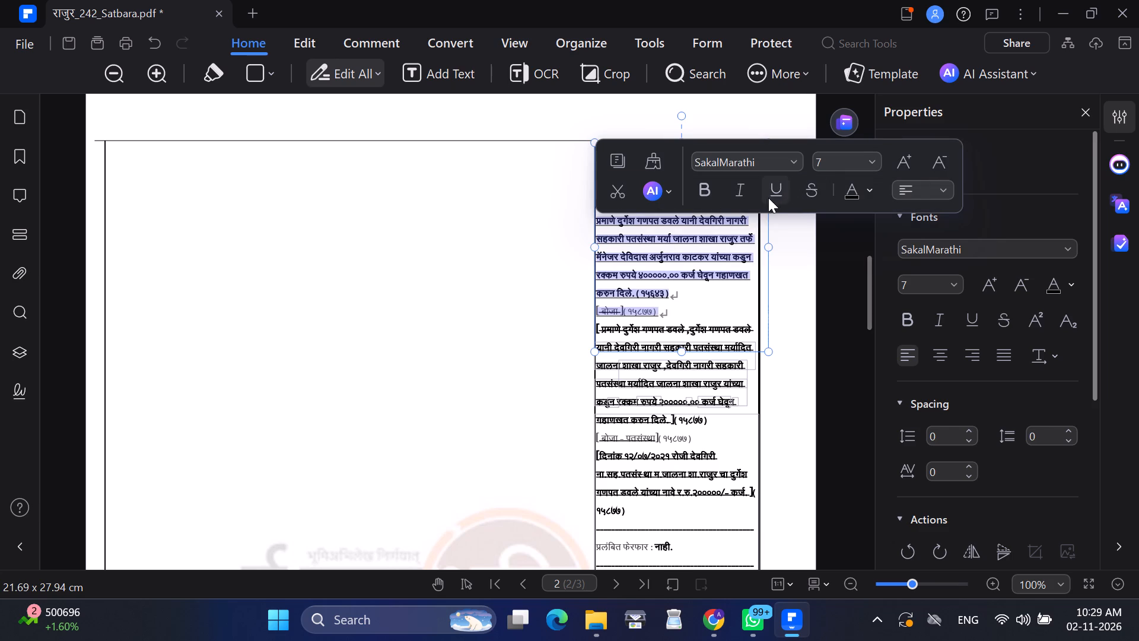
click(772, 185)
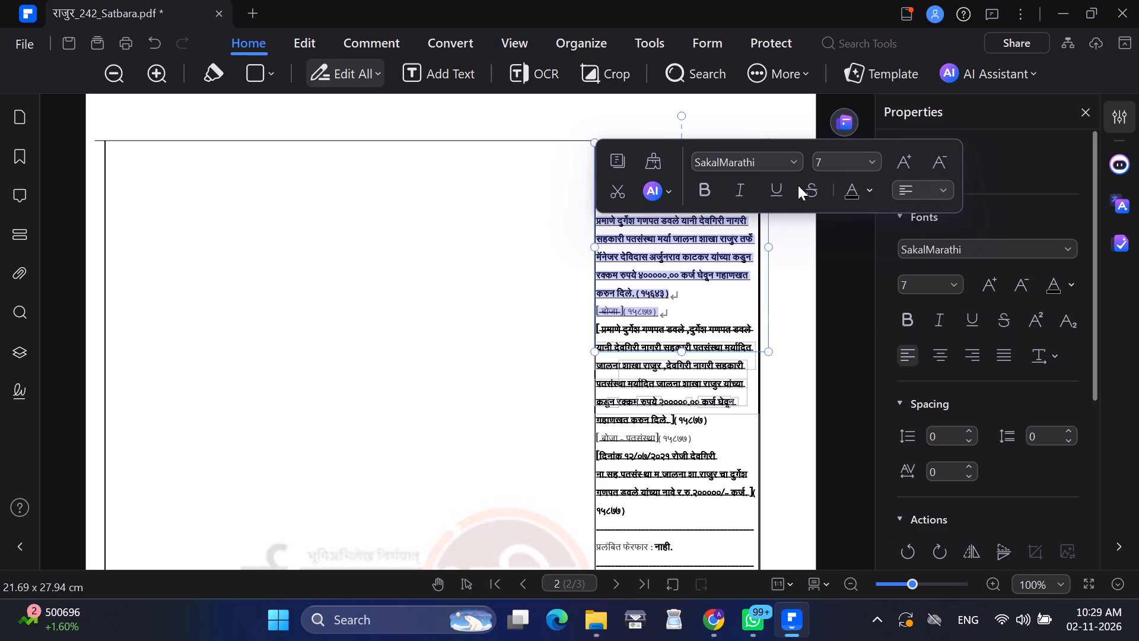
click(820, 187)
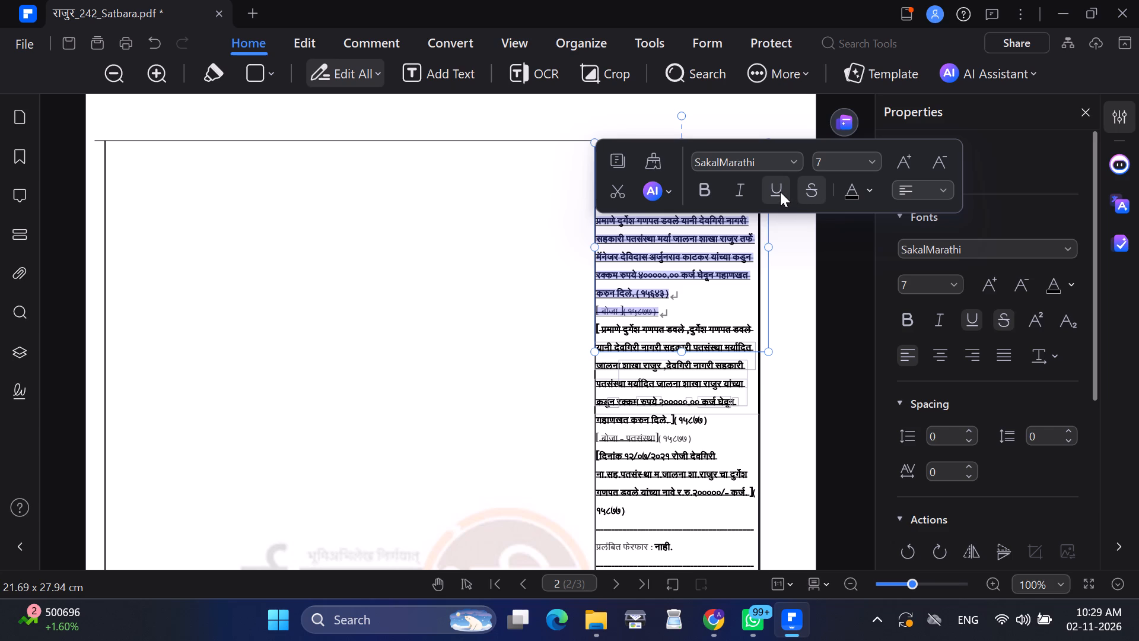
click(780, 193)
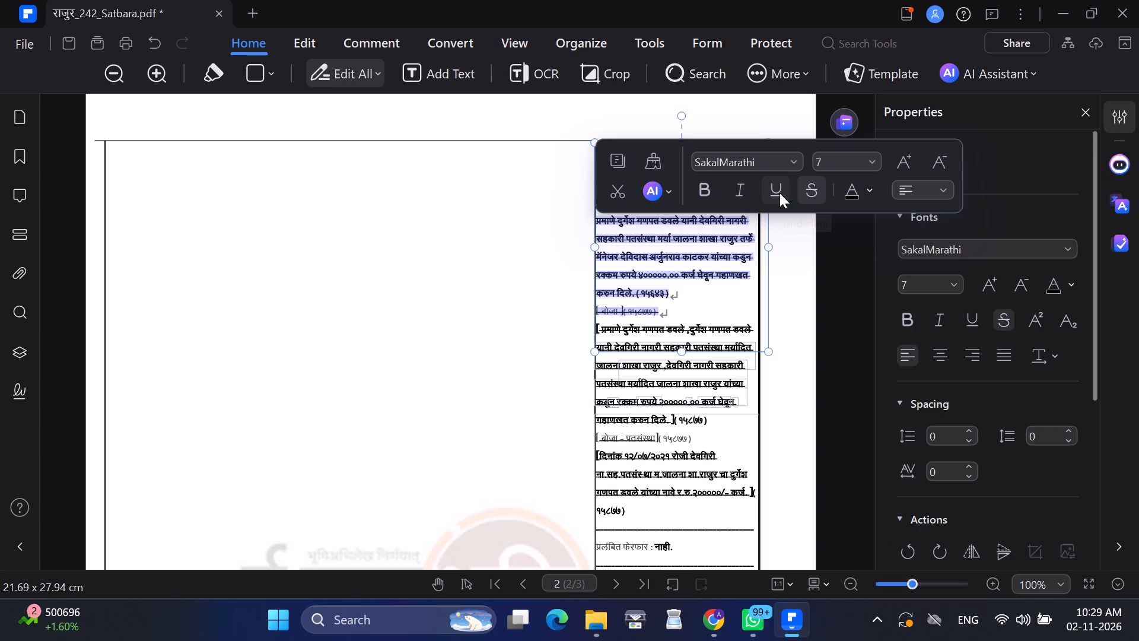
click(730, 299)
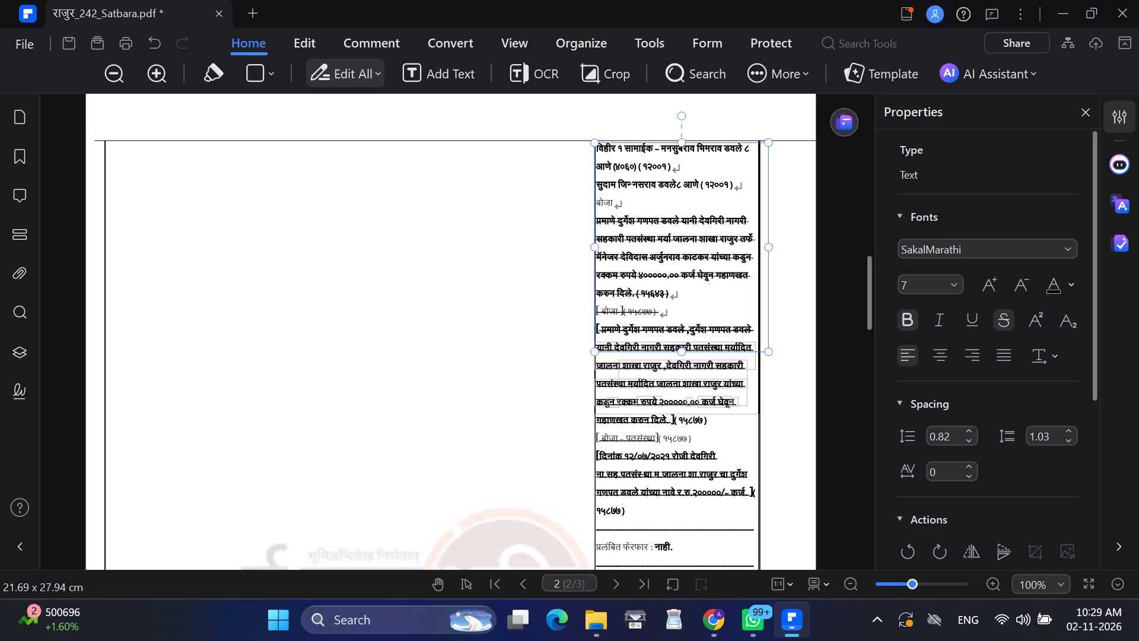
Save the edited 242 Satbara PDF.
key(ctrl+s)
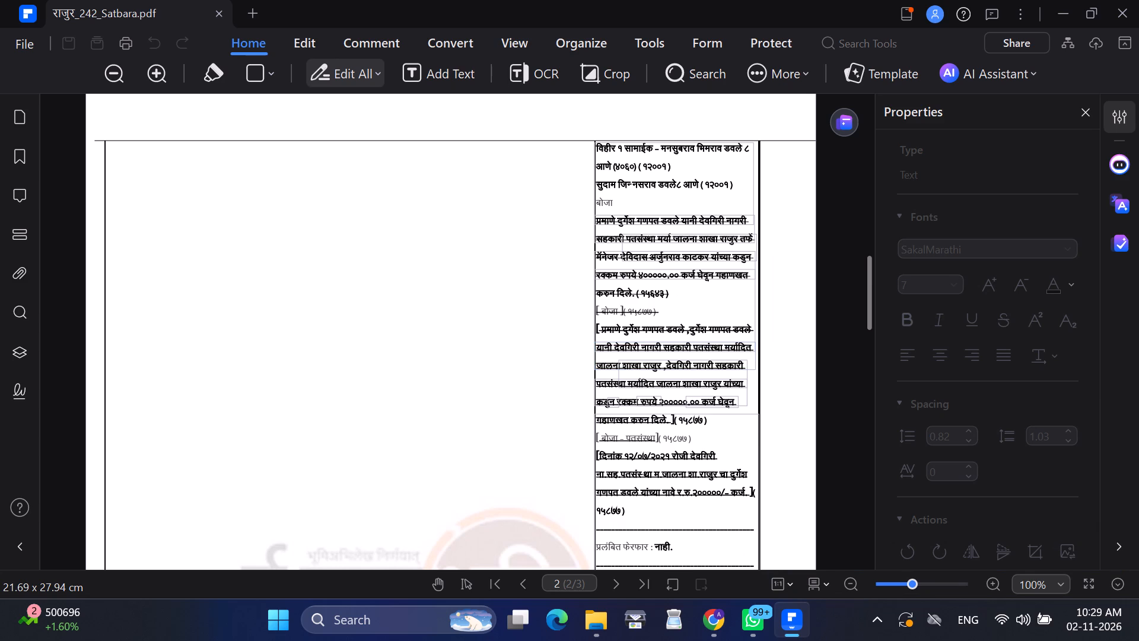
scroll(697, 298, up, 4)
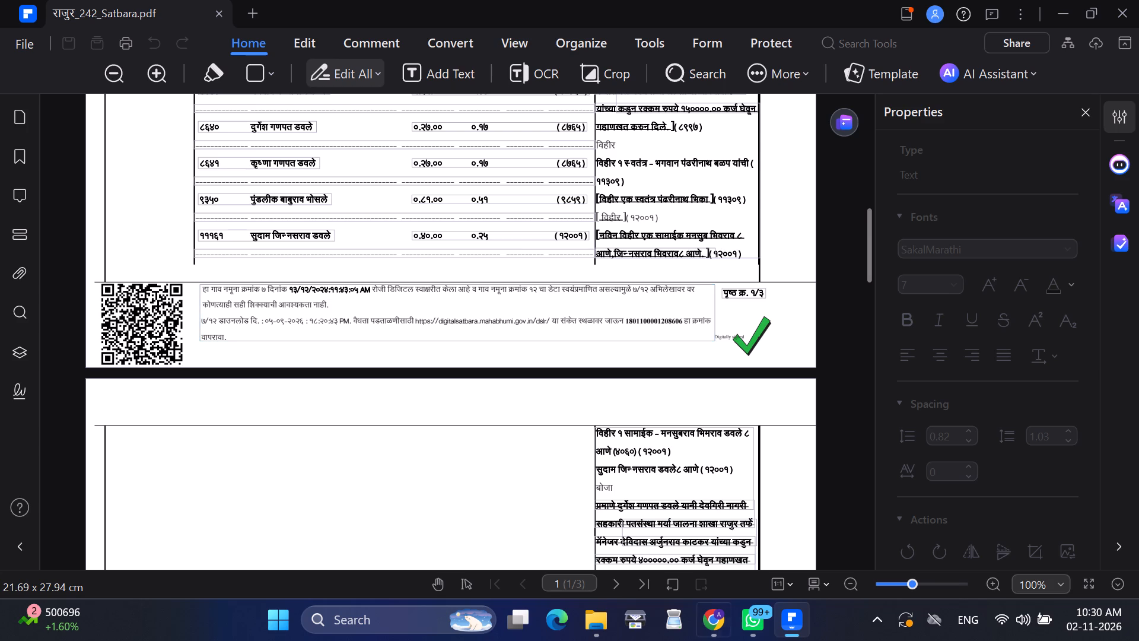
Switch to Chrome and look over the address sections of the Character Certificate application form.
click(699, 627)
scroll(392, 455, down, 1)
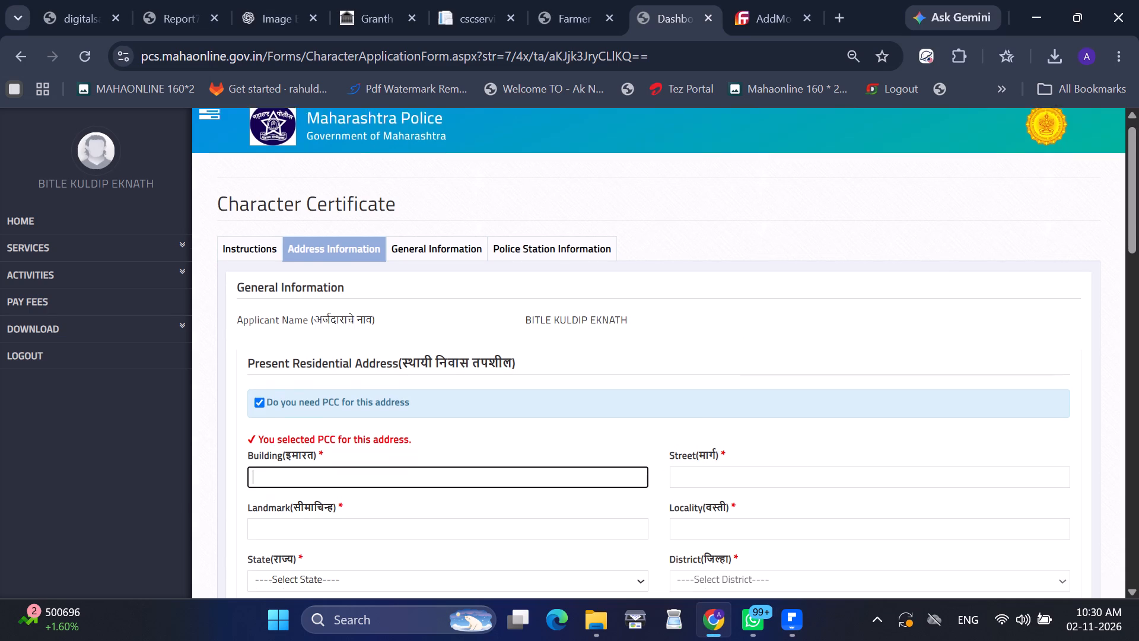
scroll(392, 455, down, 4)
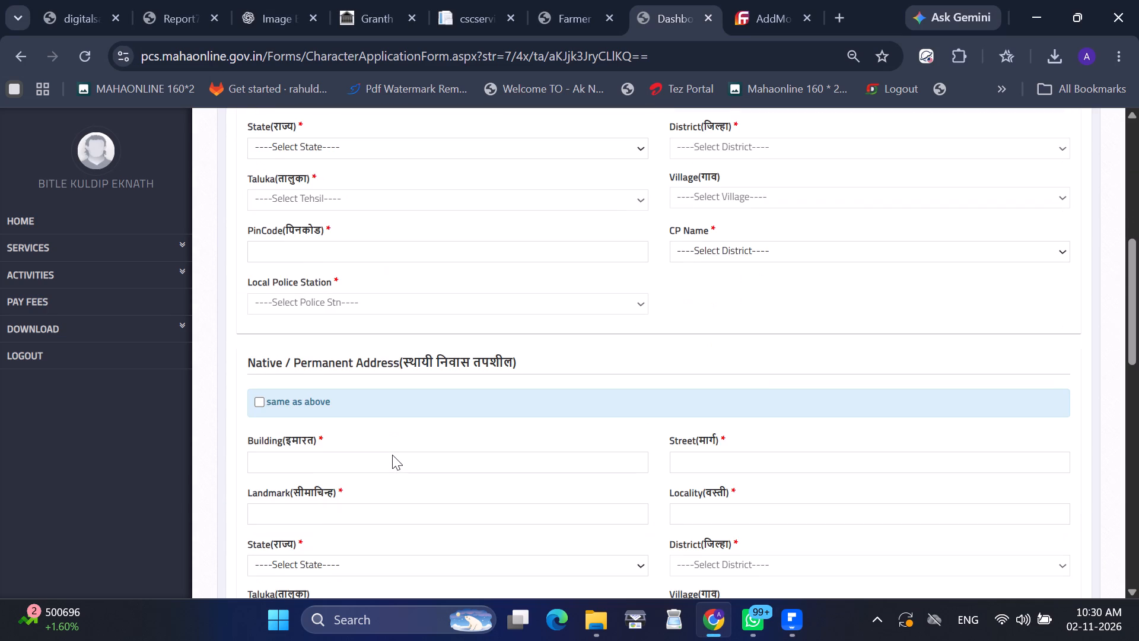
scroll(392, 455, up, 2)
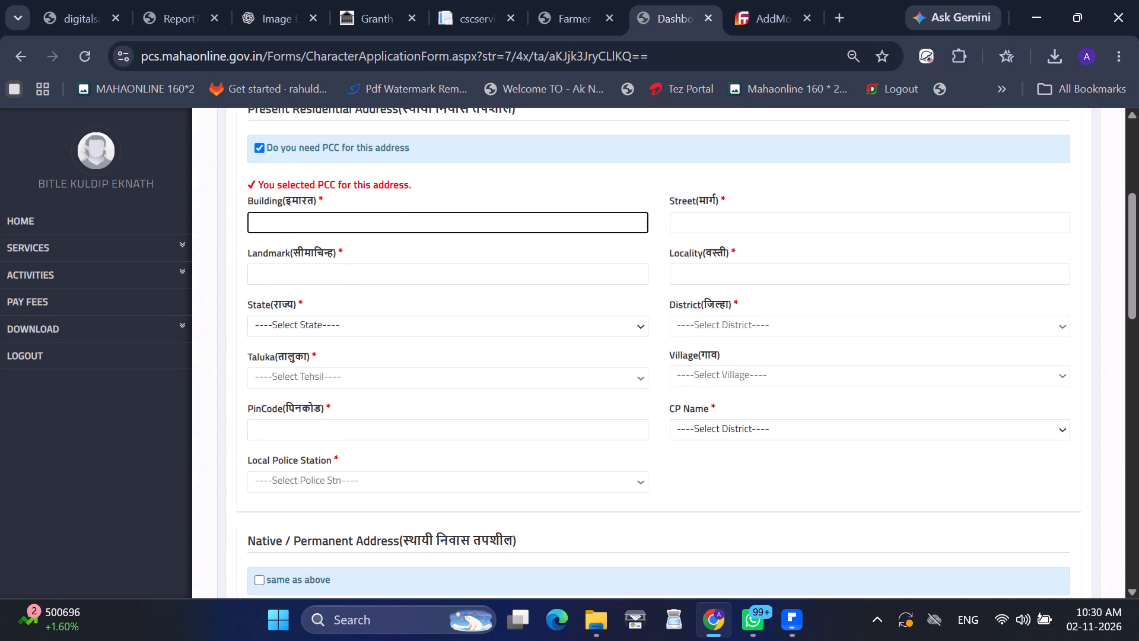
scroll(514, 318, down, 7)
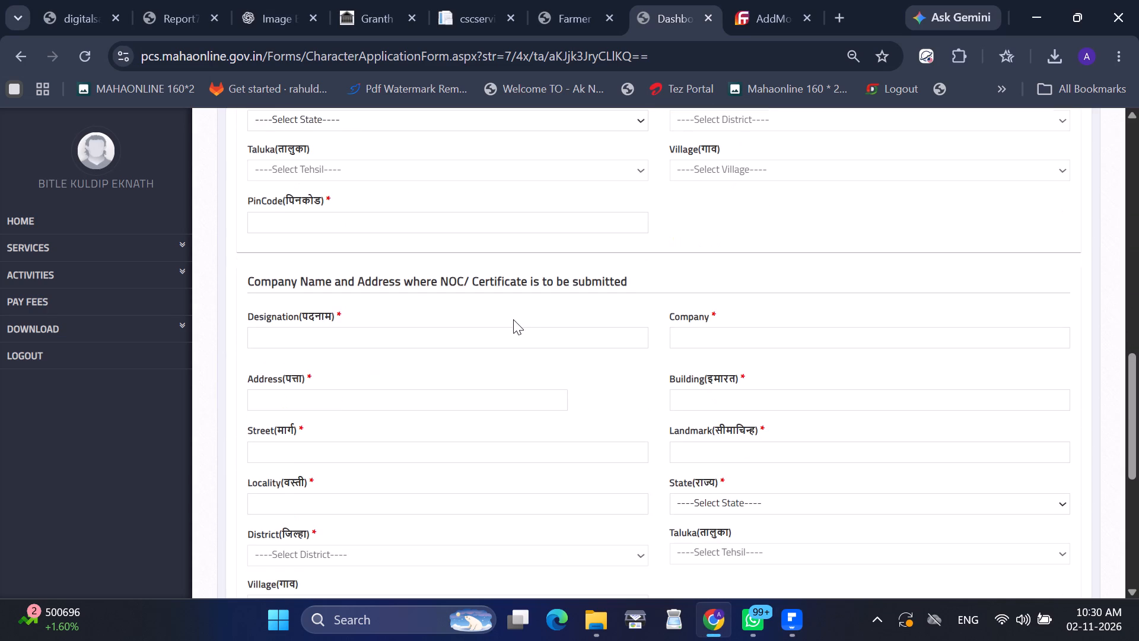
scroll(527, 362, up, 9)
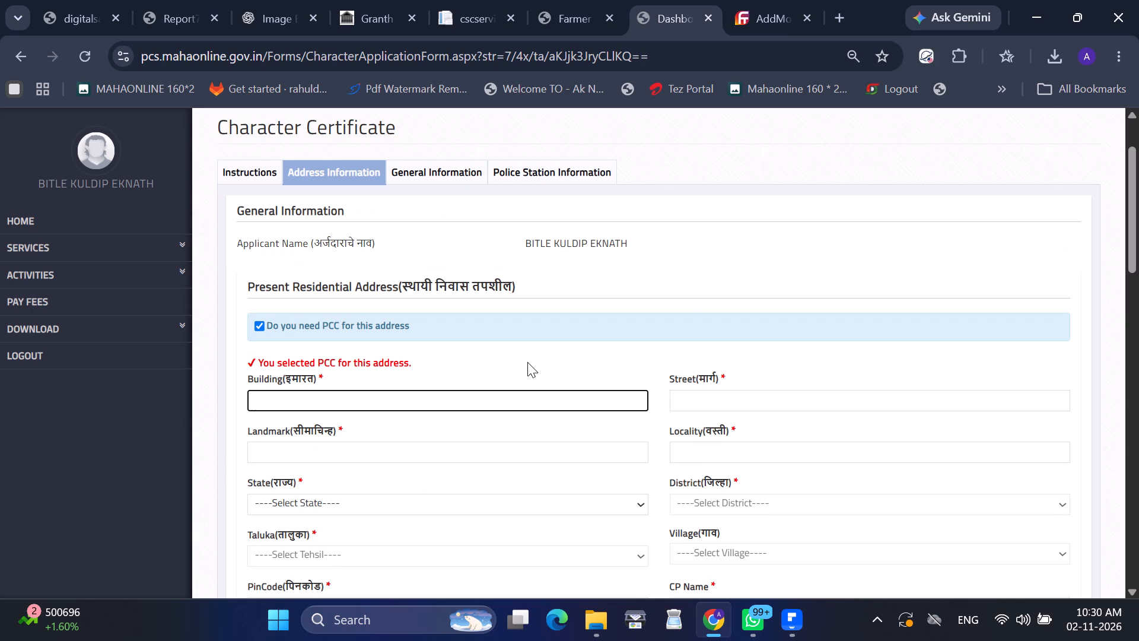
Enter the applicant's building, street, landmark and locality in the Present Residential Address section.
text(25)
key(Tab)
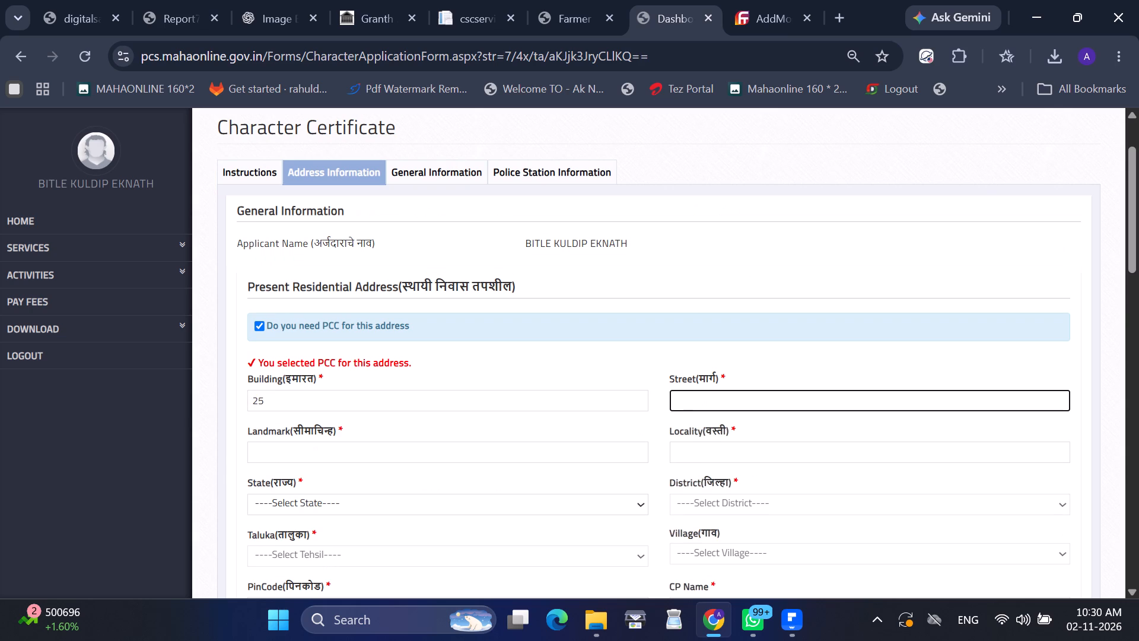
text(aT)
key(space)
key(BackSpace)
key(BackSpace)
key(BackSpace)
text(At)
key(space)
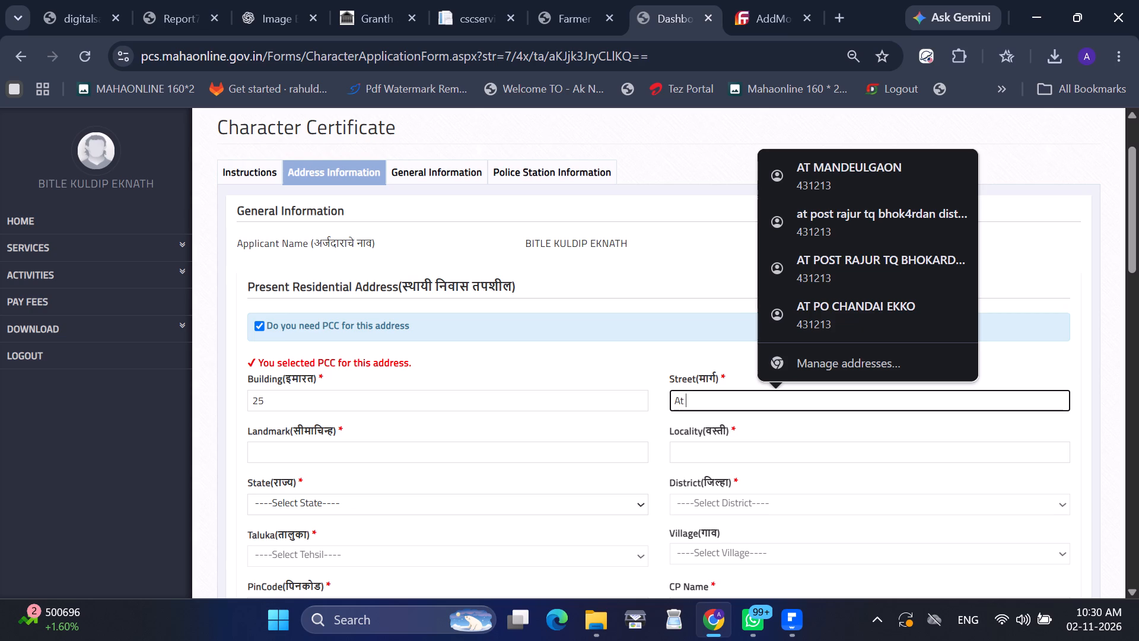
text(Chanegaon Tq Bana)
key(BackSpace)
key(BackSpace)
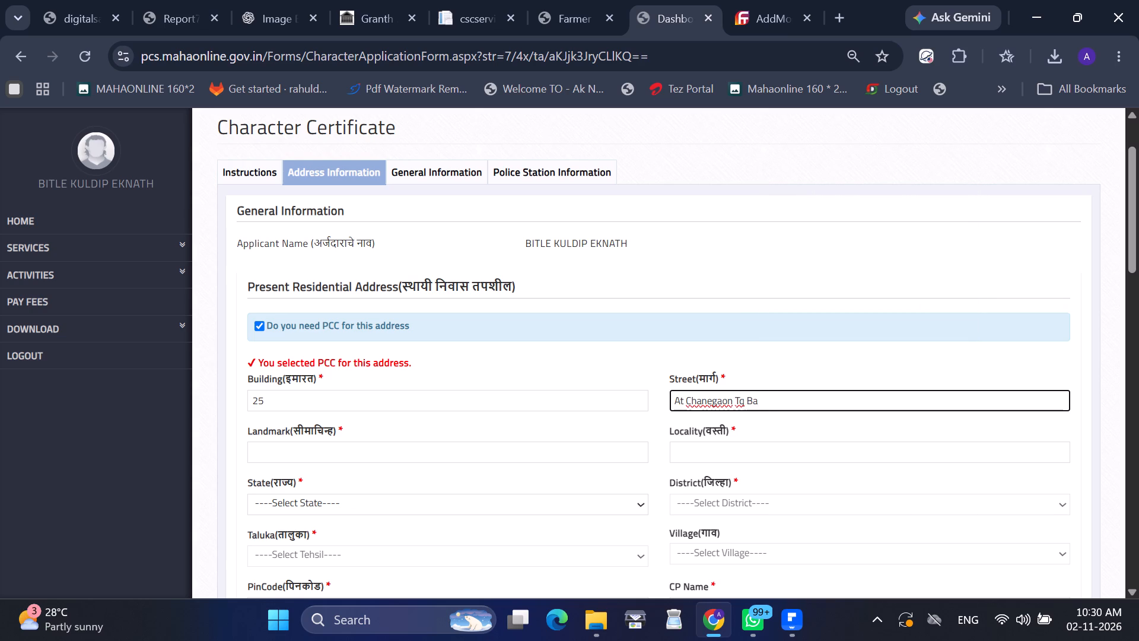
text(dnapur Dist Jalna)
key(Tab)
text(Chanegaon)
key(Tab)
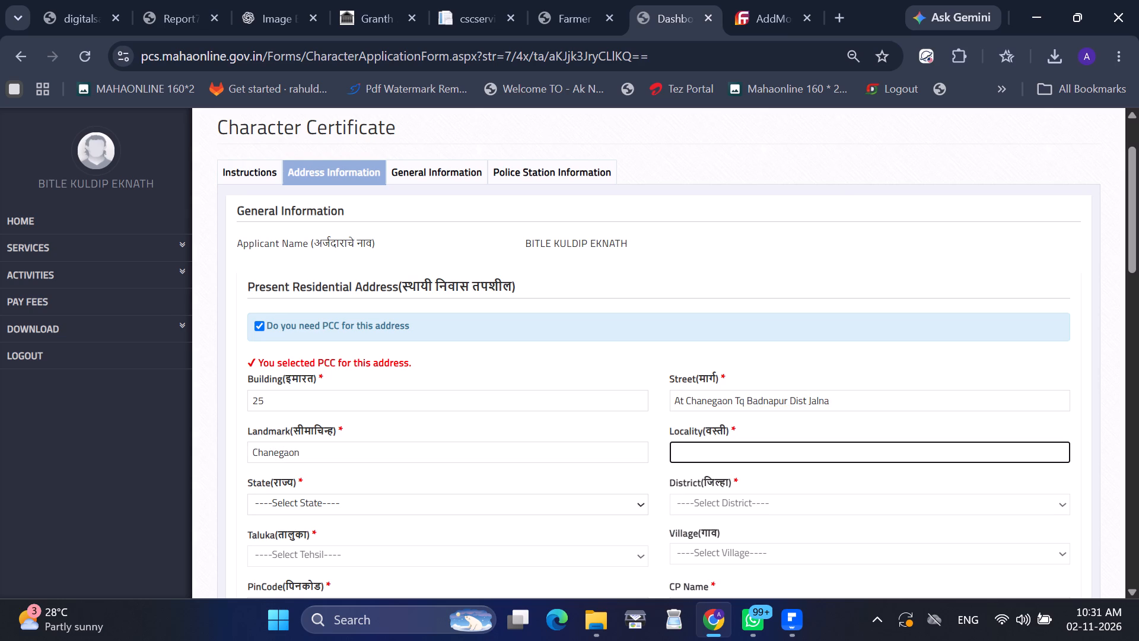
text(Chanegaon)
Select Maharashtra as the state and the applicant's district for the present residential address.
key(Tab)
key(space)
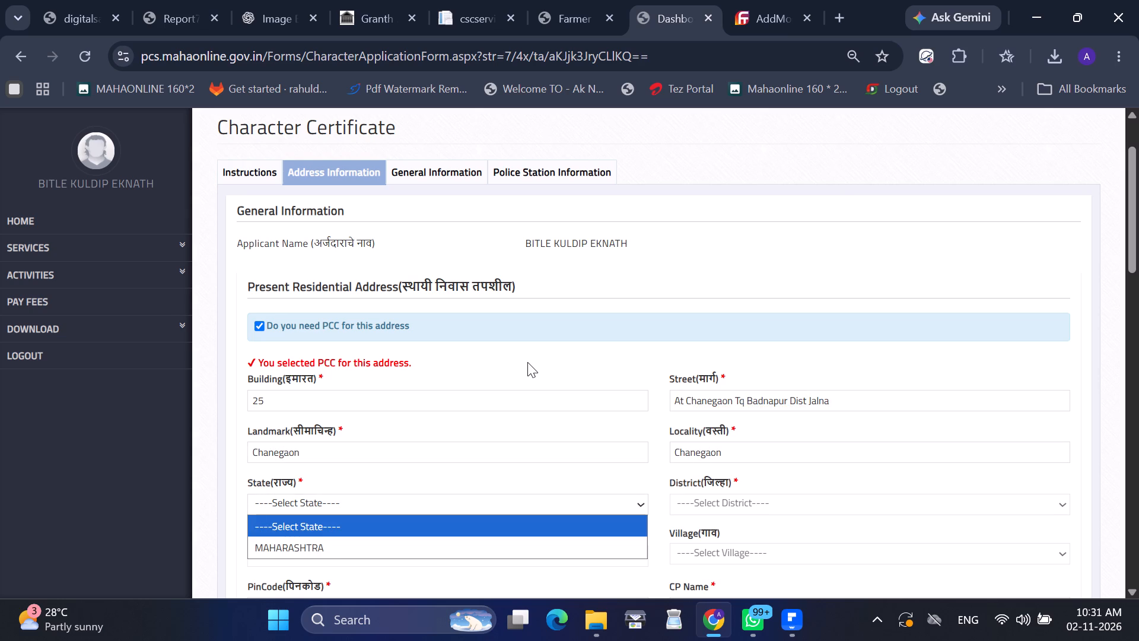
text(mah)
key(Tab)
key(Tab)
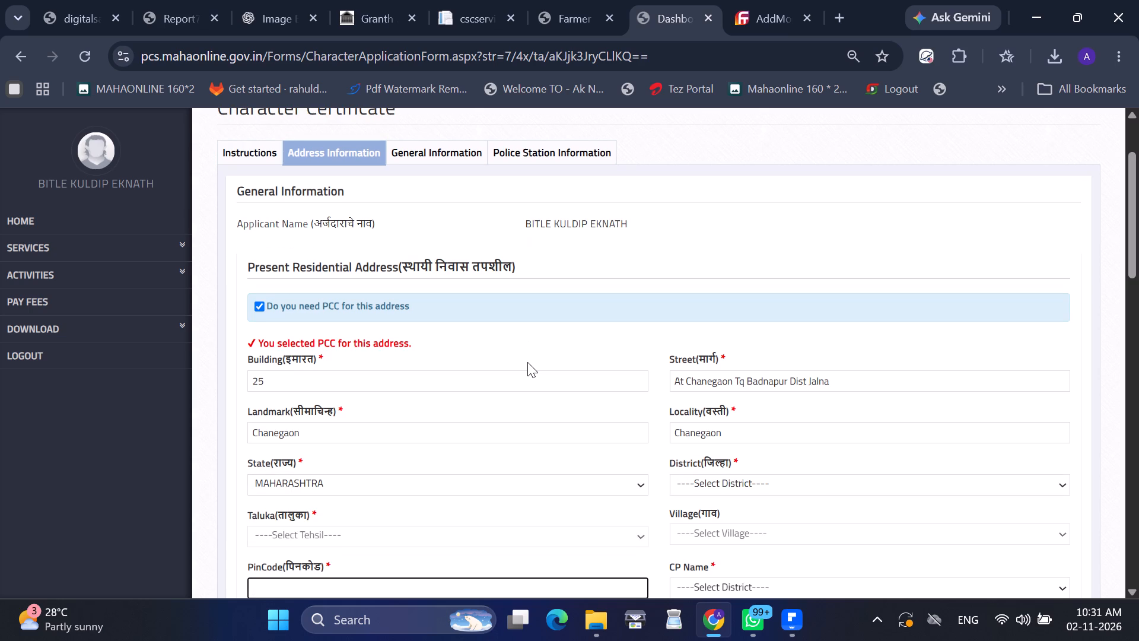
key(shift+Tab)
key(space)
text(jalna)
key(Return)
Select the applicant's taluka and village for the present residential address.
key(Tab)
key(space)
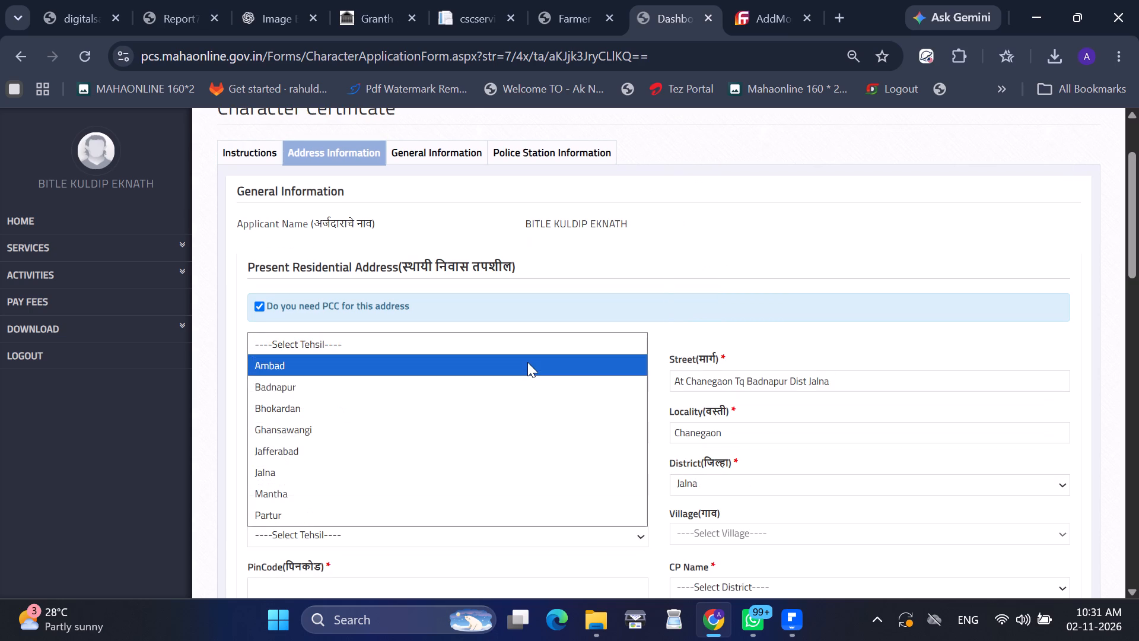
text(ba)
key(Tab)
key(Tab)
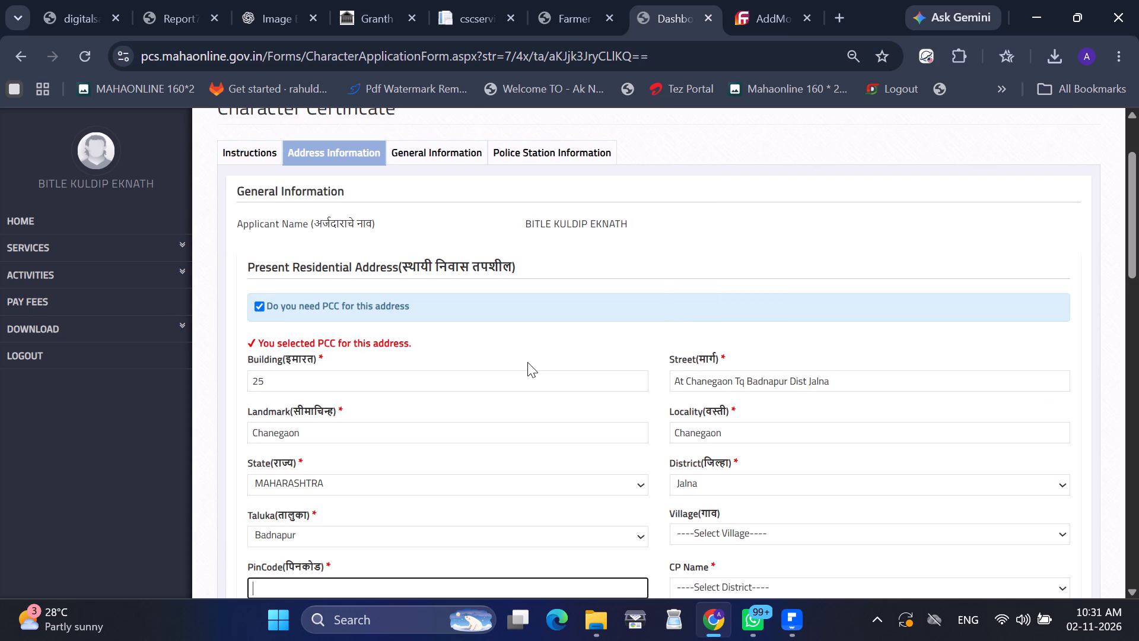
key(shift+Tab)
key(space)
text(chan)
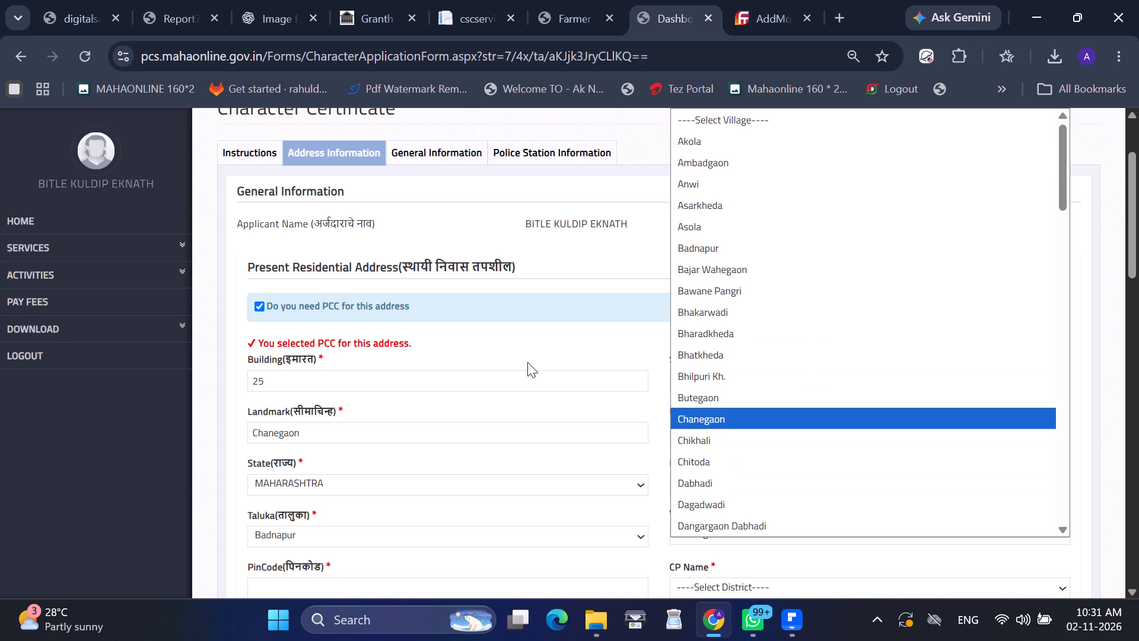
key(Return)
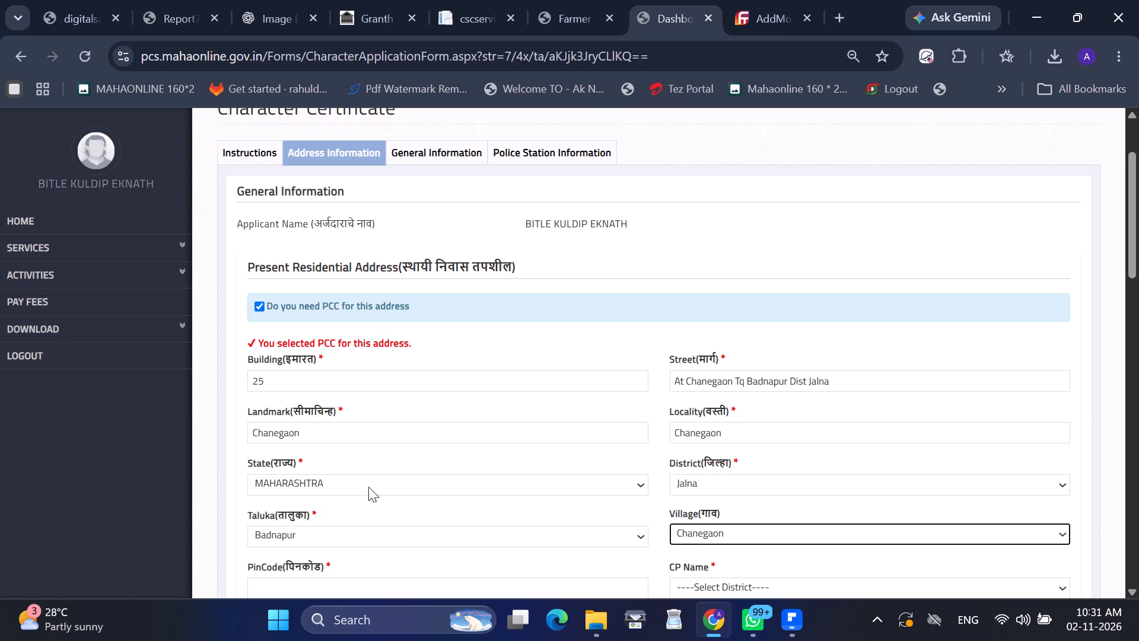
Enter the present address PIN code, choose Jalna as the CP Name and Badnapur P. Station as the local police station.
scroll(345, 579, down, 2)
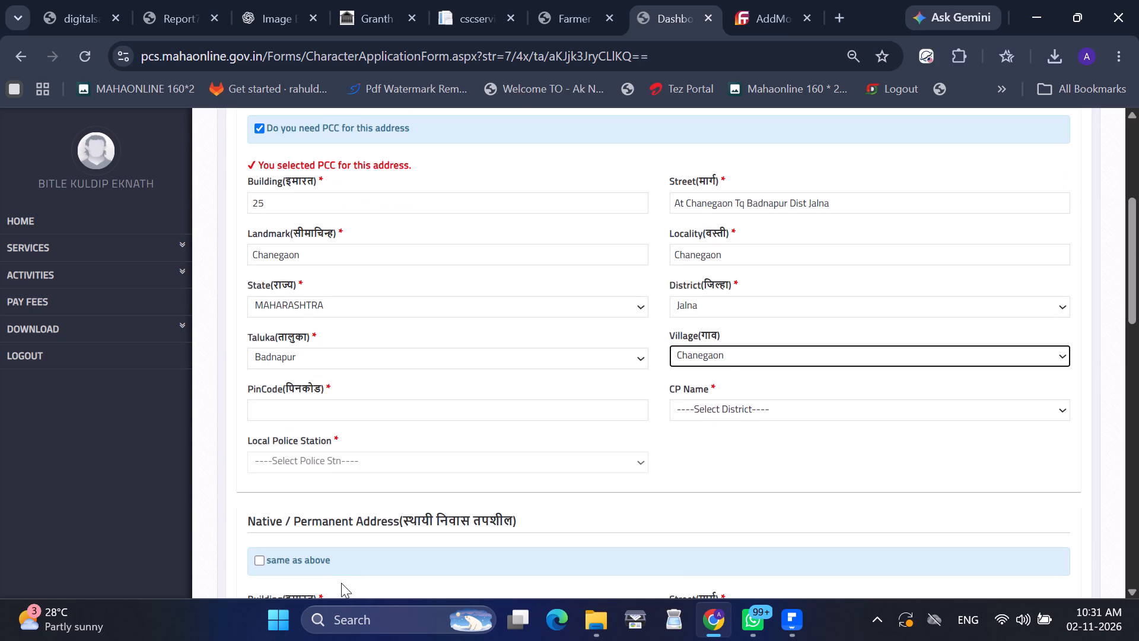
key(Tab)
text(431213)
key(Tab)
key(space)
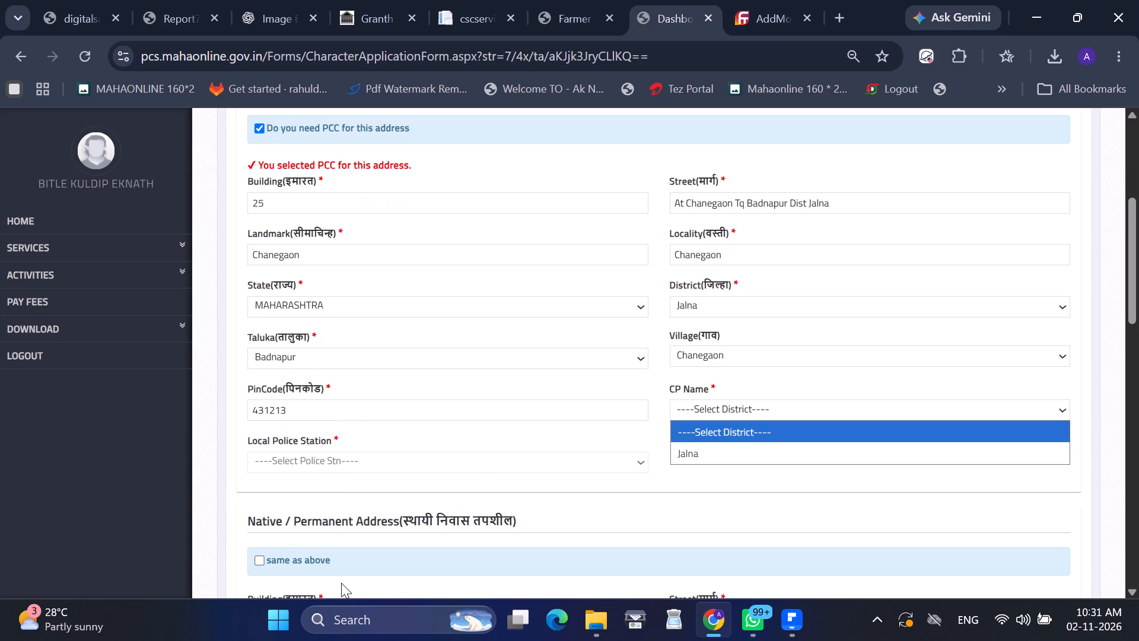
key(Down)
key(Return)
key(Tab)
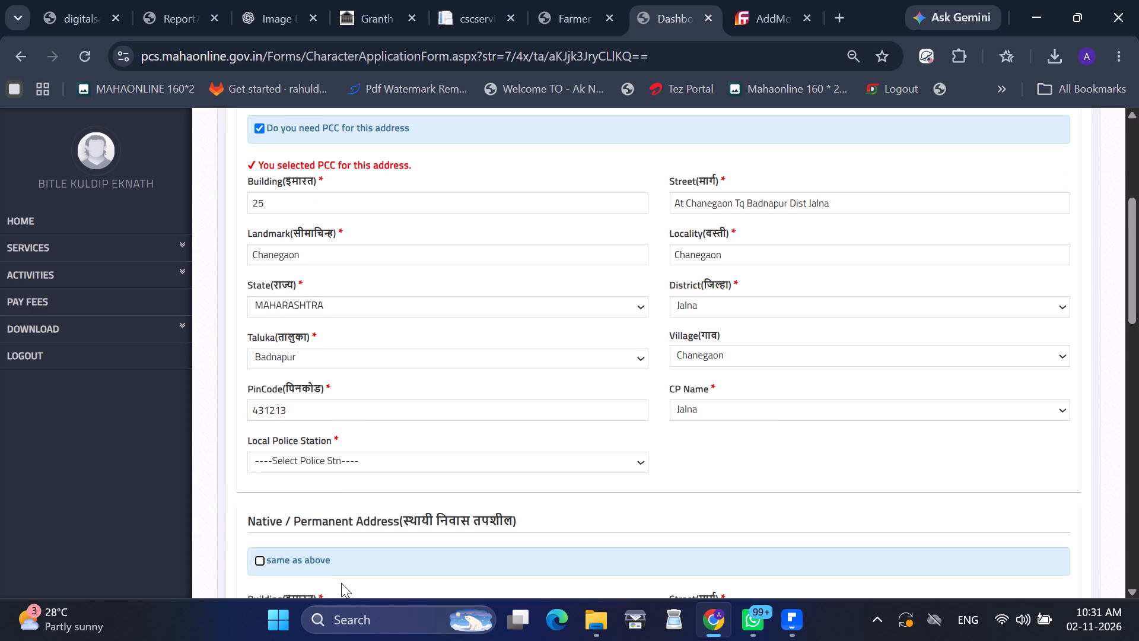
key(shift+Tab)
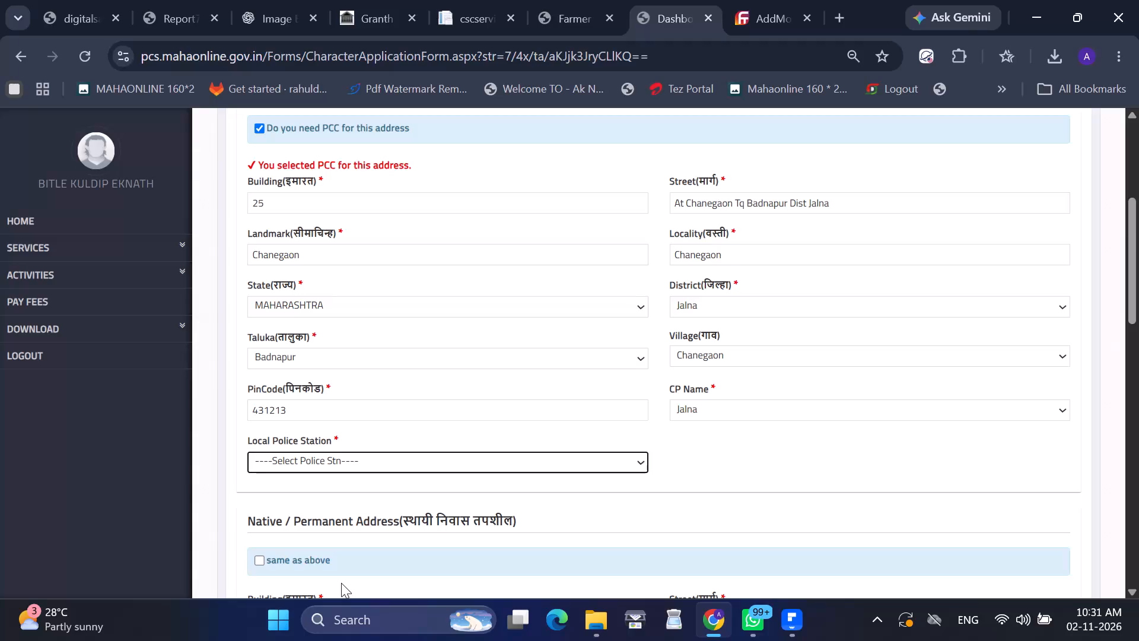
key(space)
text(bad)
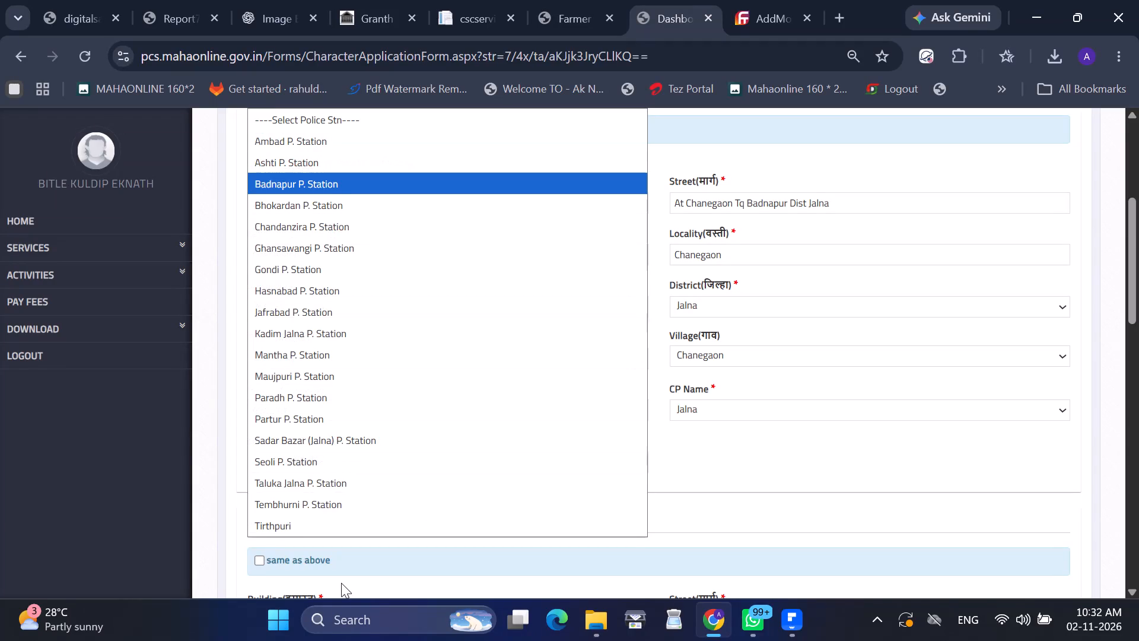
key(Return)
Mark the native/permanent address as the same as the present residential address.
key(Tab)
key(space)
Start the Designation entry in the section for the company where the certificate is submitted.
scroll(321, 552, down, 3)
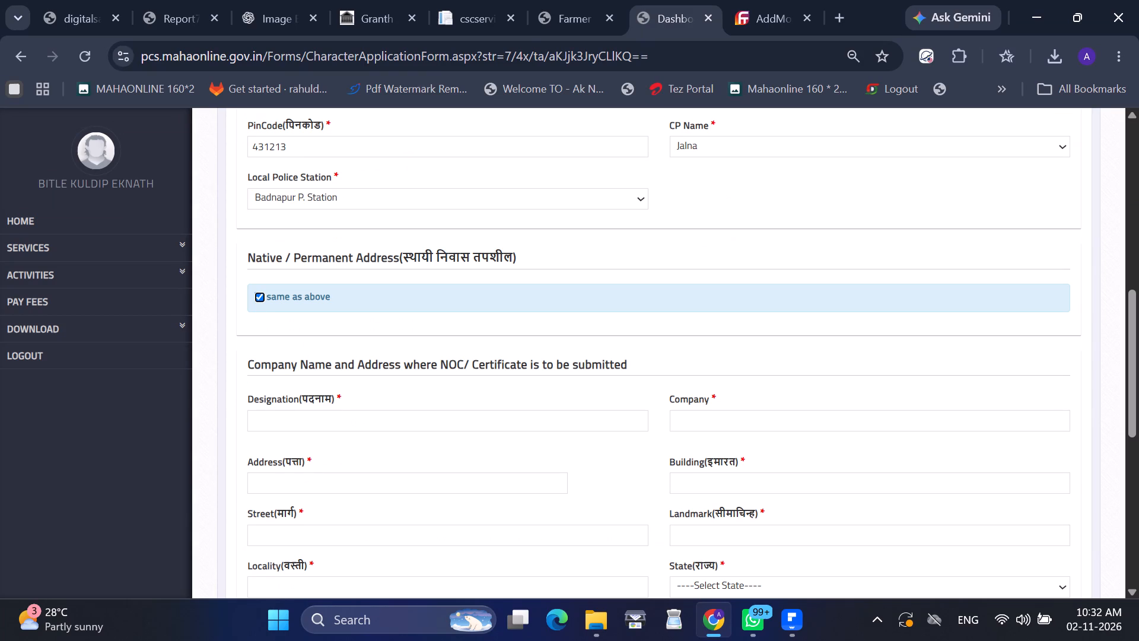
click(326, 421)
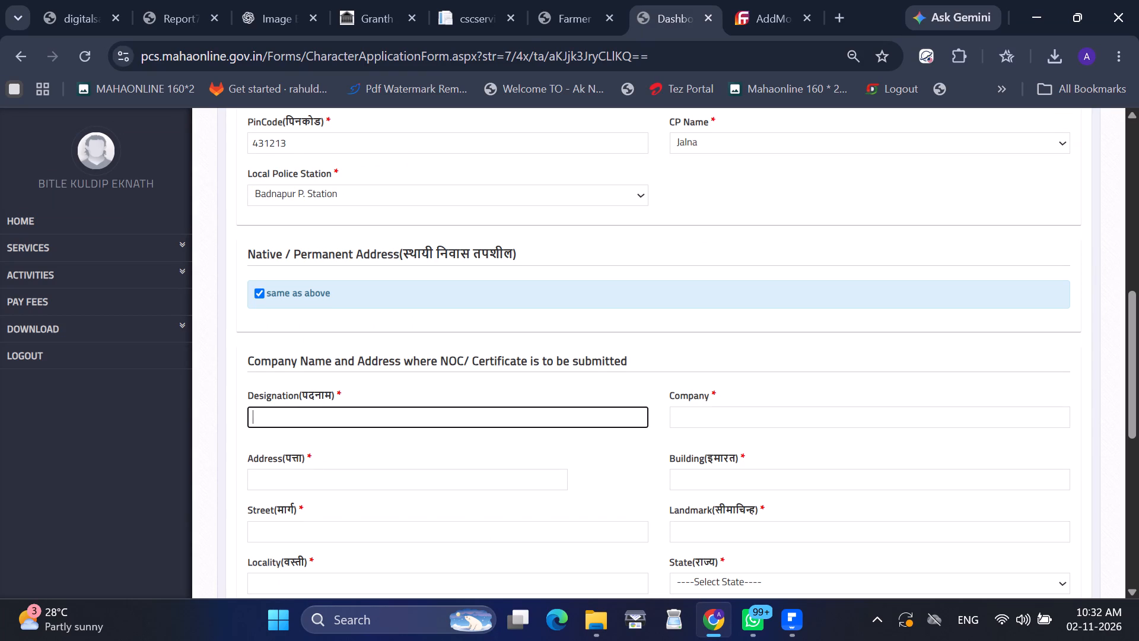
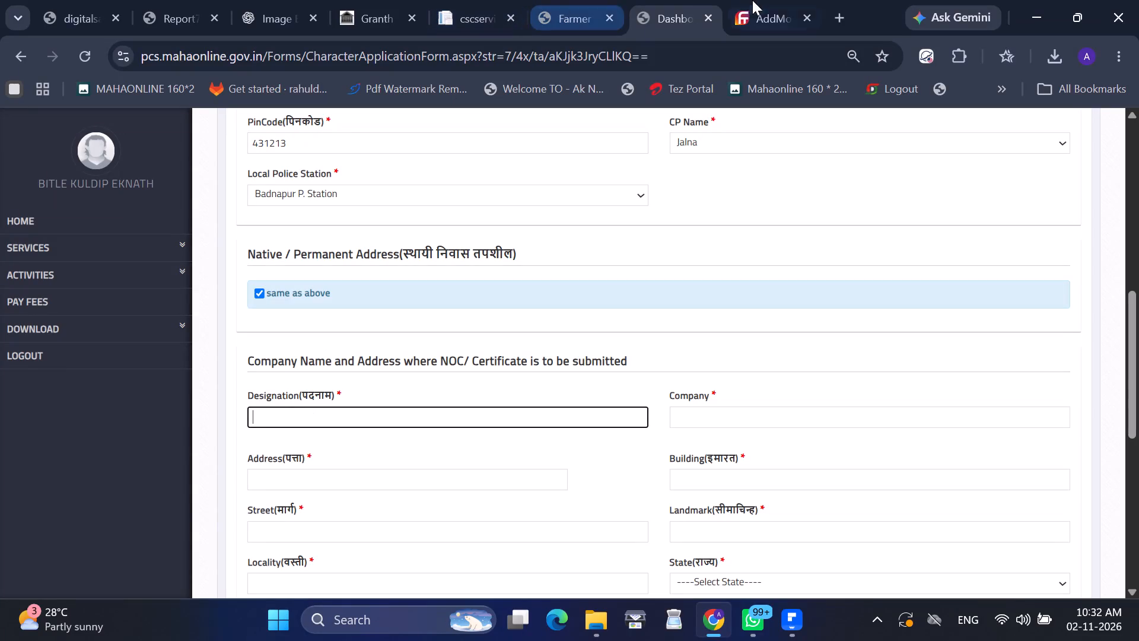
Set the state to MAHARASHTRA and the district to Jalna in the company address where the certificate is submitted.
scroll(529, 495, down, 3)
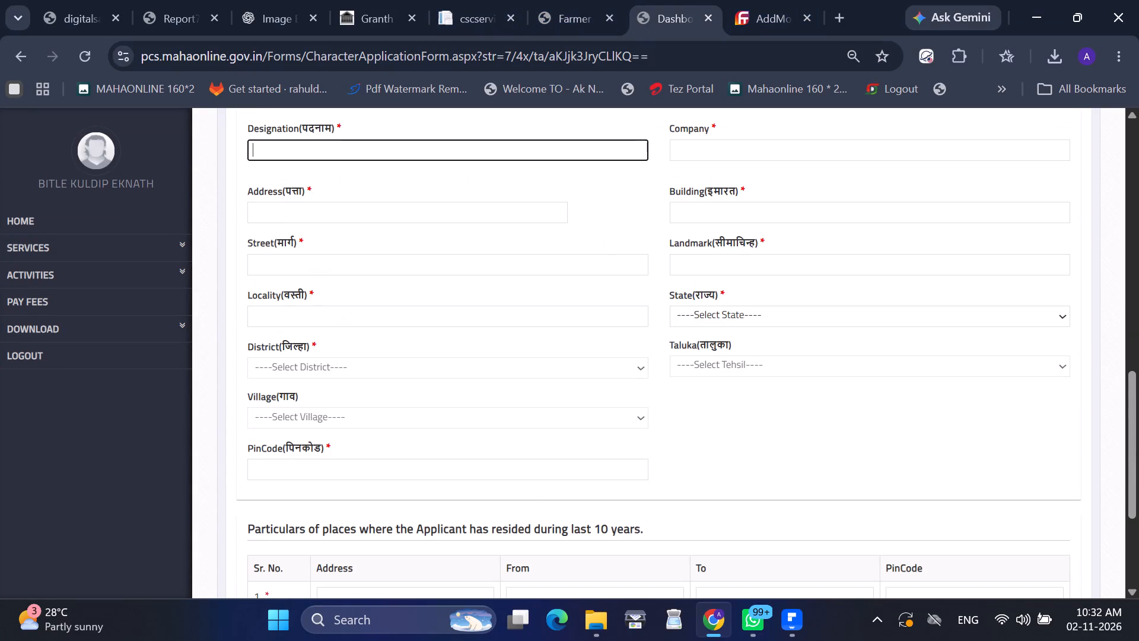
click(717, 308)
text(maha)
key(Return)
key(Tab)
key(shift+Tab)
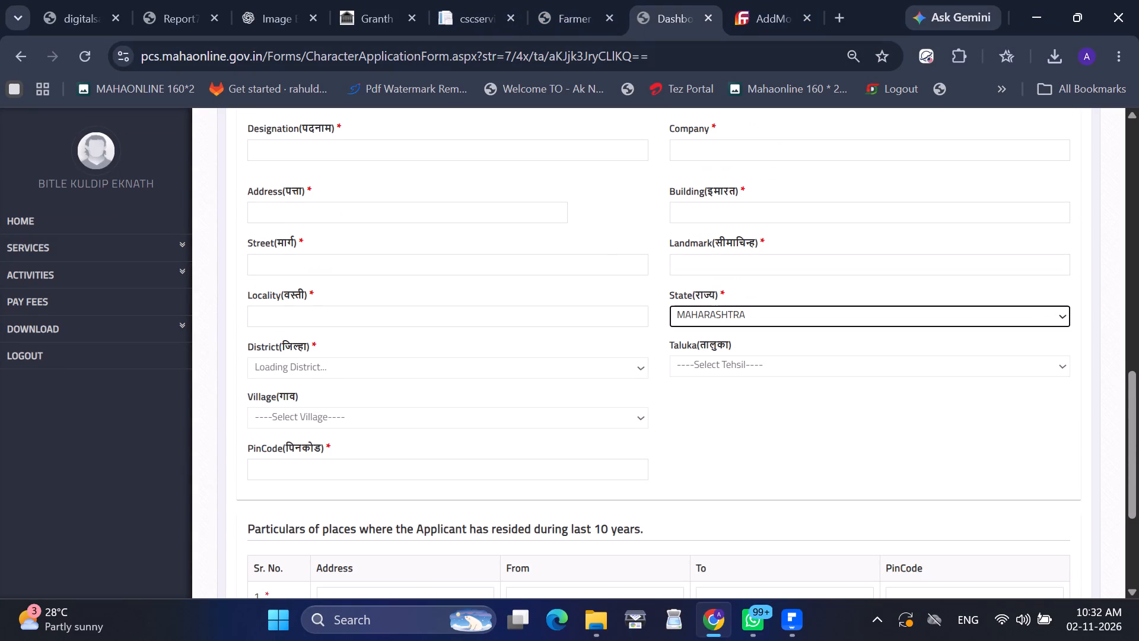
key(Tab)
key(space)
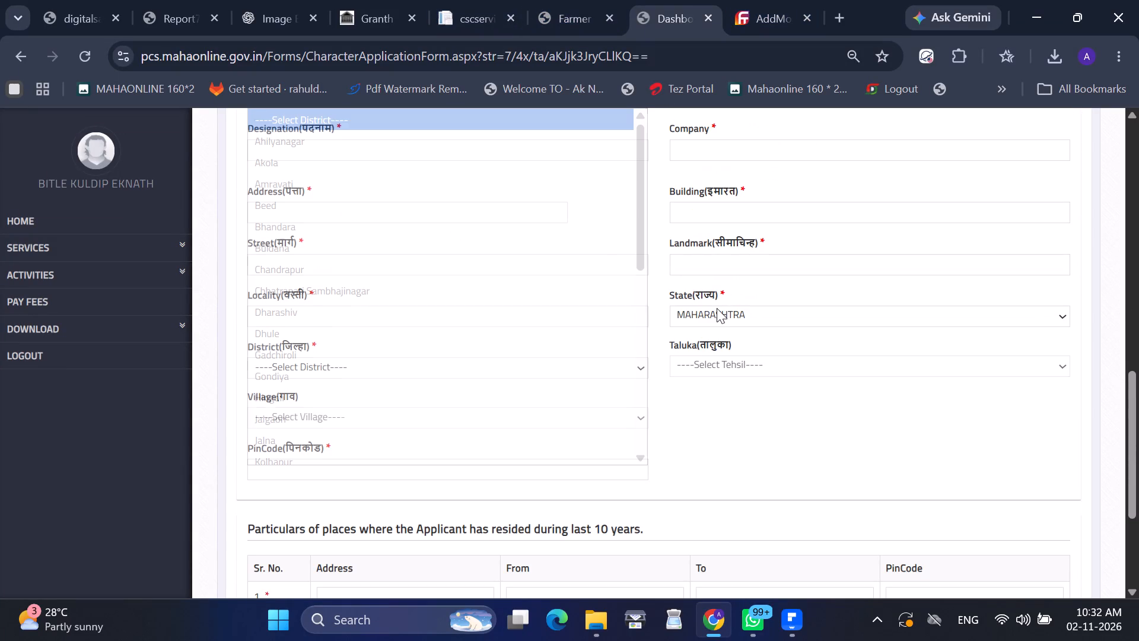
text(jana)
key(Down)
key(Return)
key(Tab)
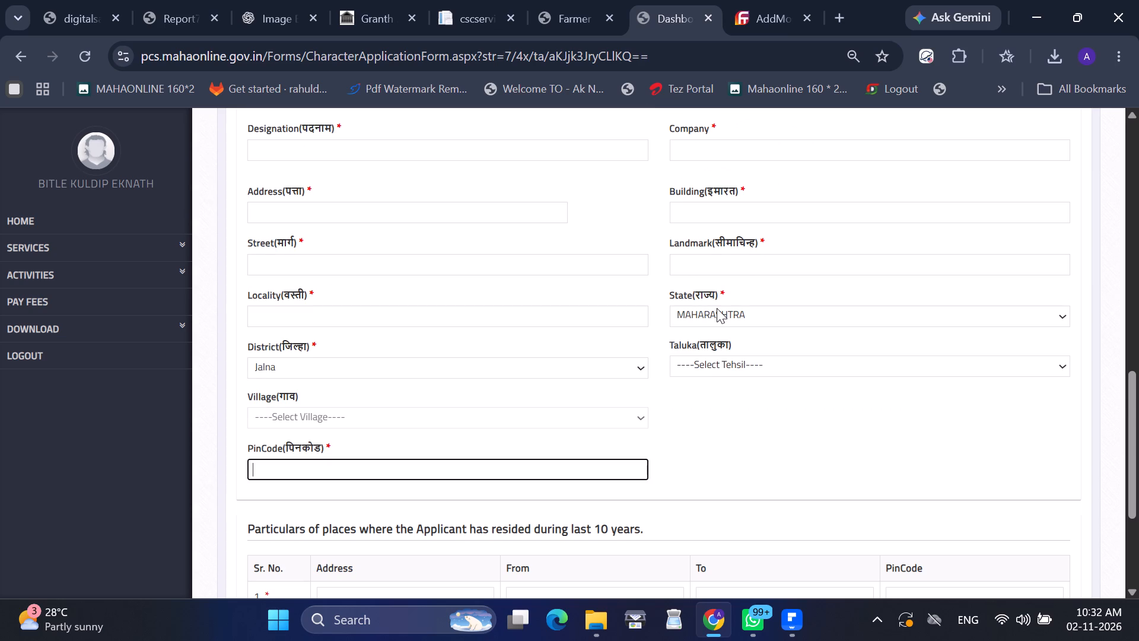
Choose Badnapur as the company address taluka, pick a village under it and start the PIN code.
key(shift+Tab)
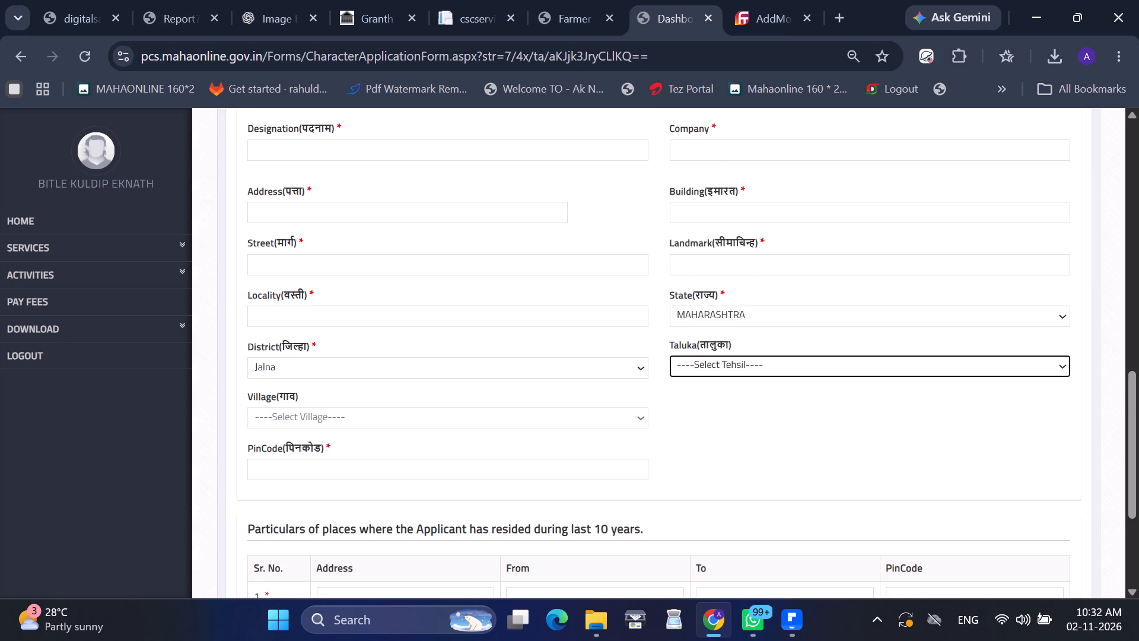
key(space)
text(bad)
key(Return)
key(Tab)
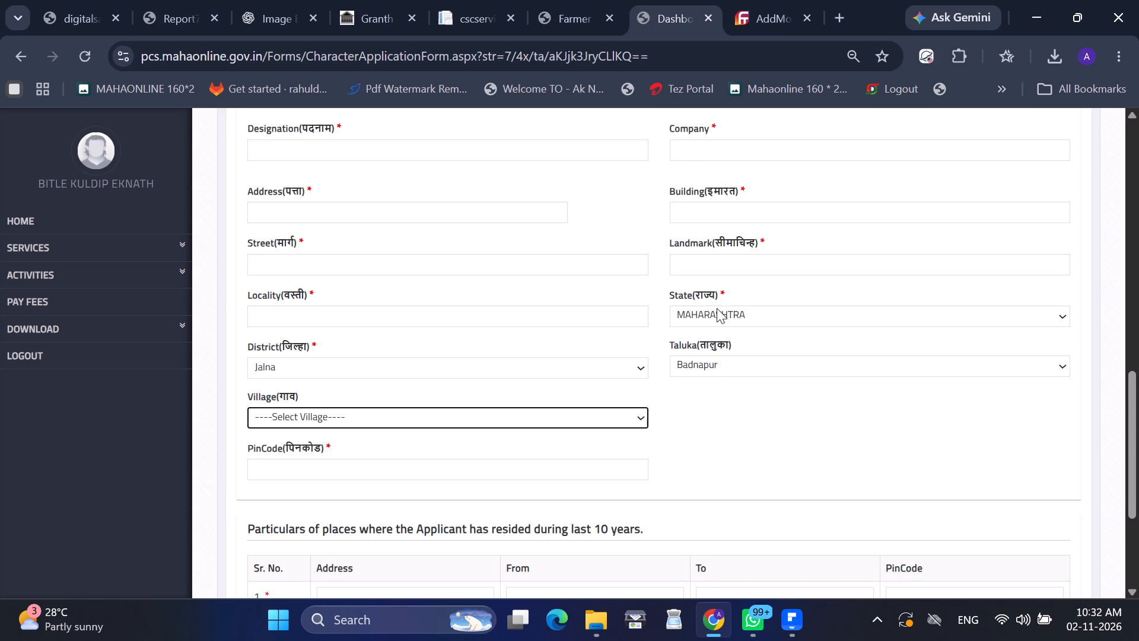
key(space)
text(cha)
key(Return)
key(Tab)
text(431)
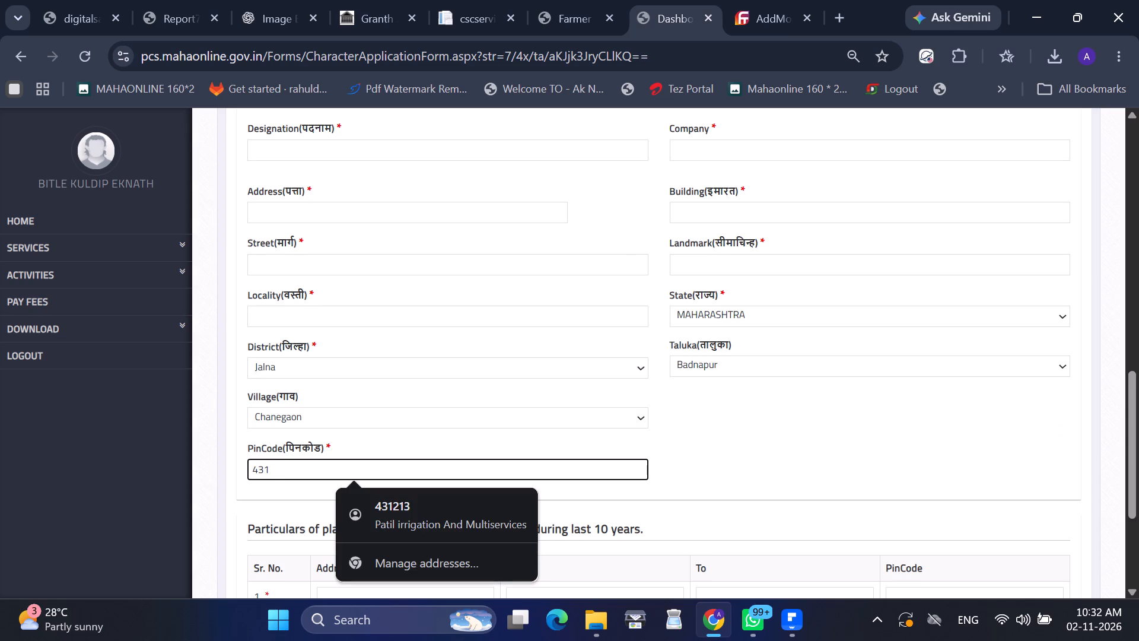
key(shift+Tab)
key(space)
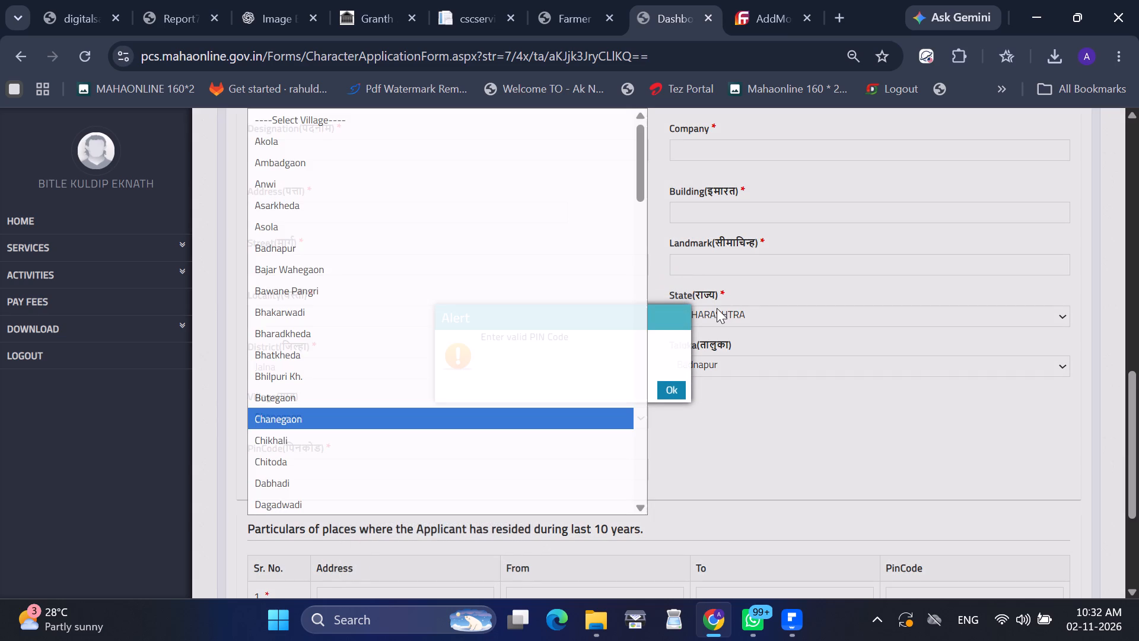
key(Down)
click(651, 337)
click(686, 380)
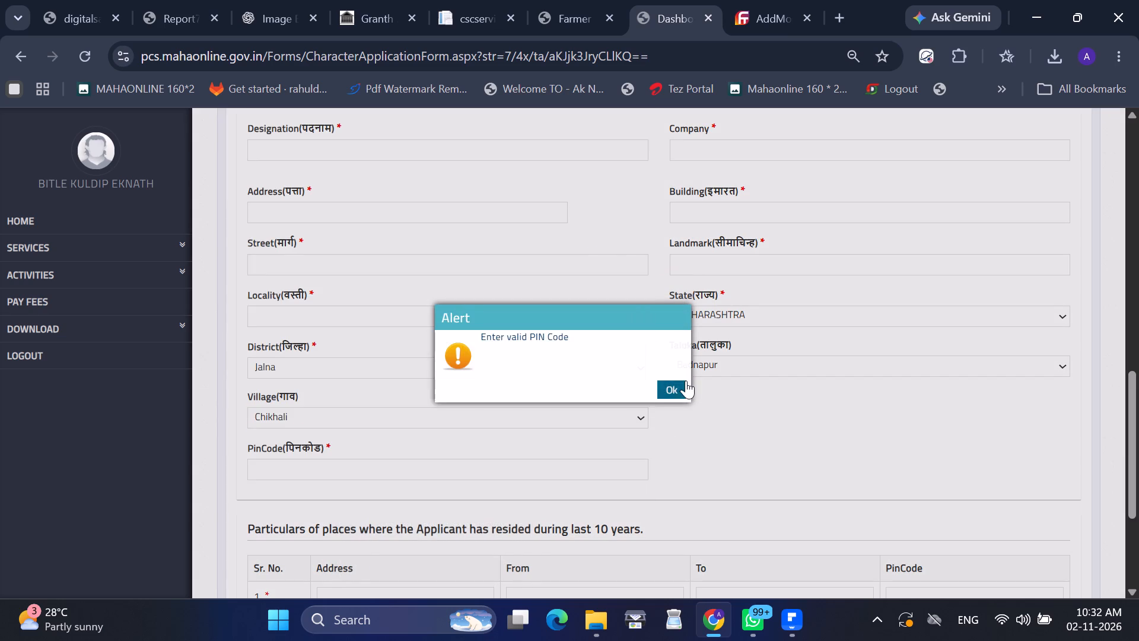
Set the company address taluka to Jalna, the village to Jalna (M Cl) and the PIN code to 431203.
click(731, 366)
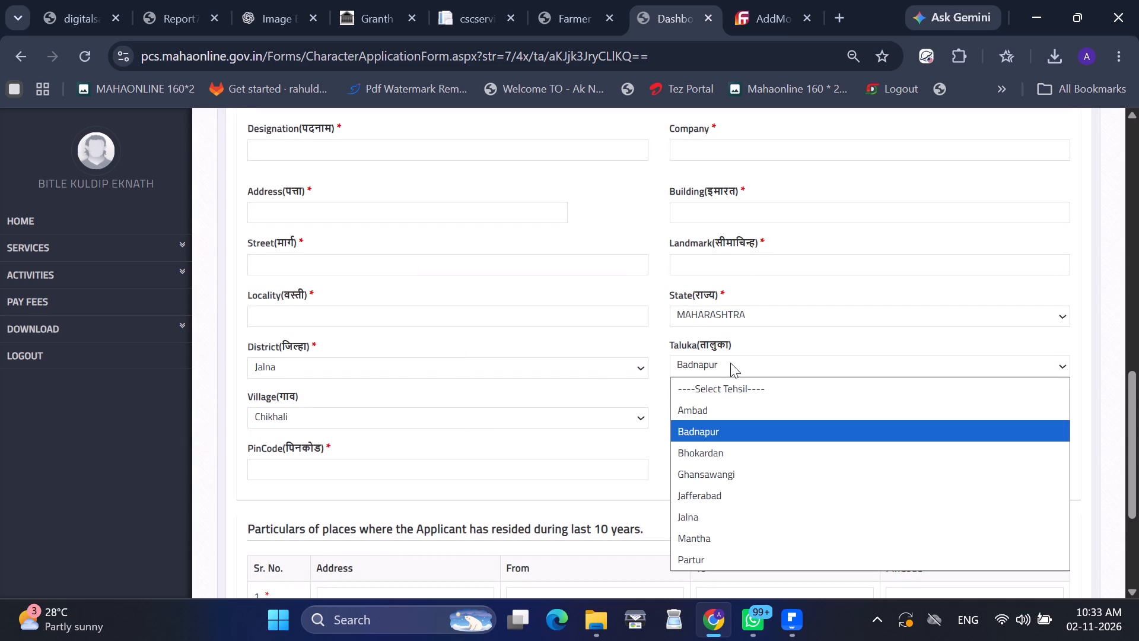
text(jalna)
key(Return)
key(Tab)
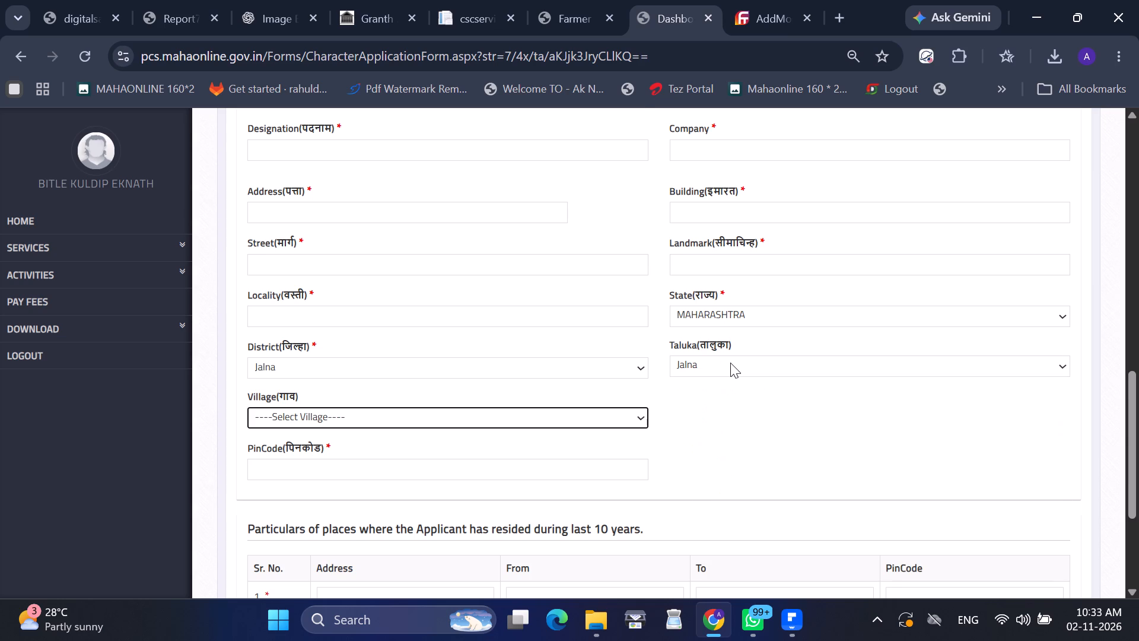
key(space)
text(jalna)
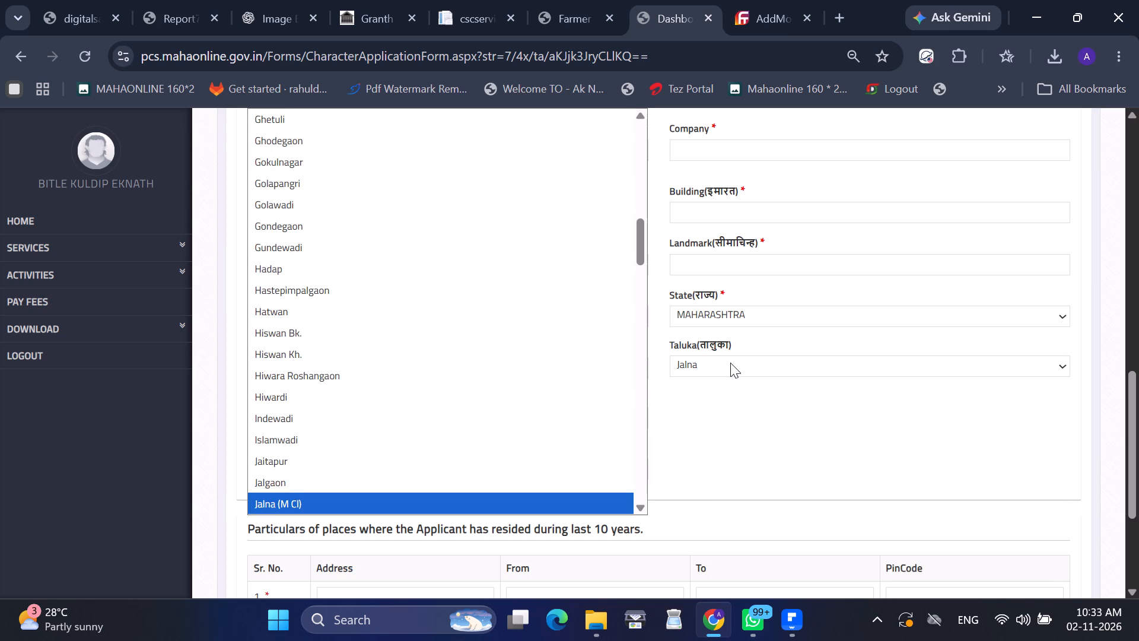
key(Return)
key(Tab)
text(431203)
Enter NRB as the company and HR as the designation in the certificate submission section.
scroll(730, 363, up, 3)
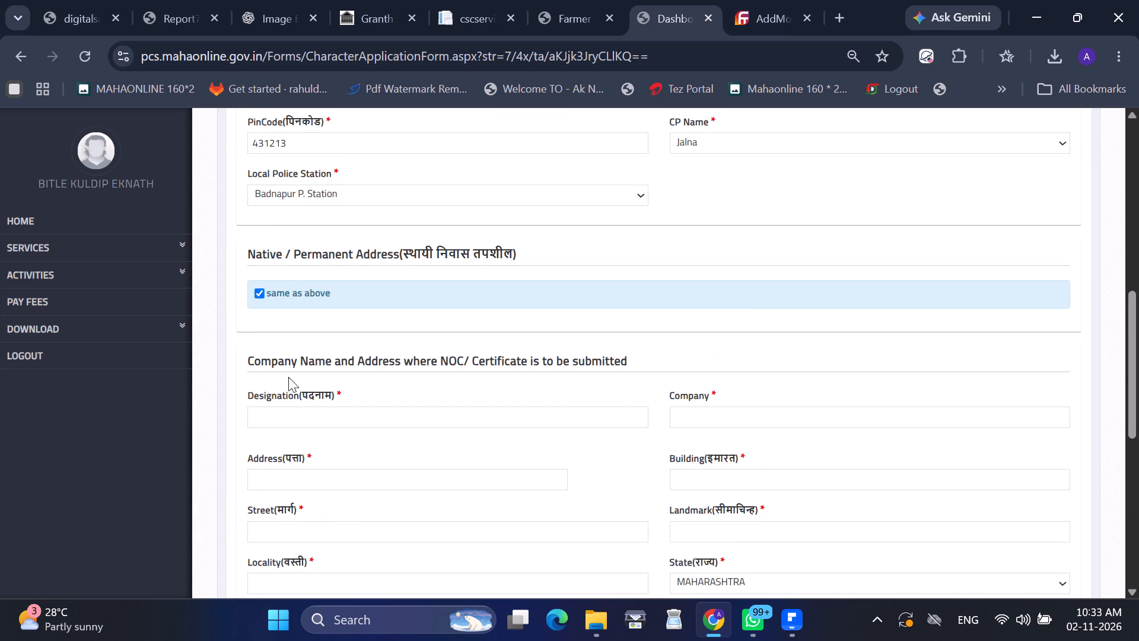
click(325, 412)
scroll(549, 377, down, 1)
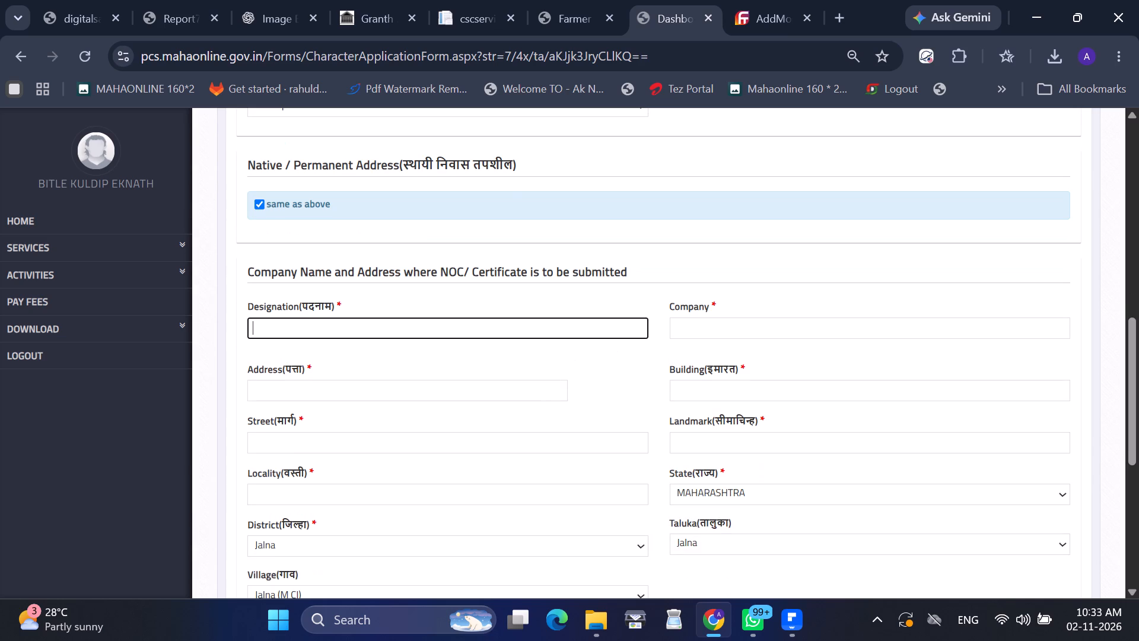
key(Tab)
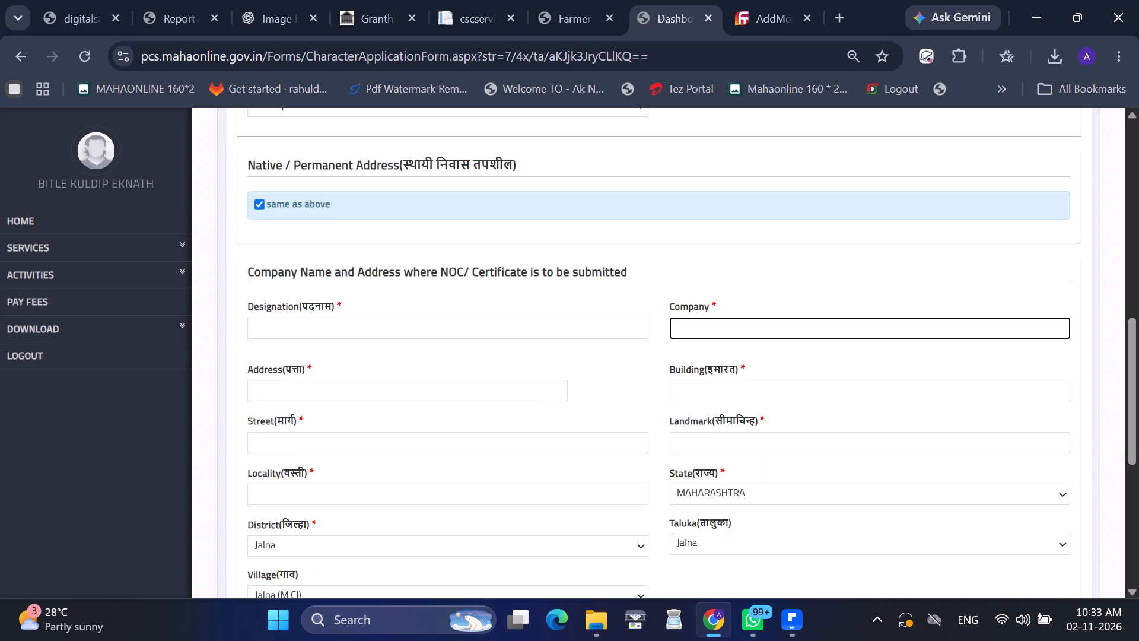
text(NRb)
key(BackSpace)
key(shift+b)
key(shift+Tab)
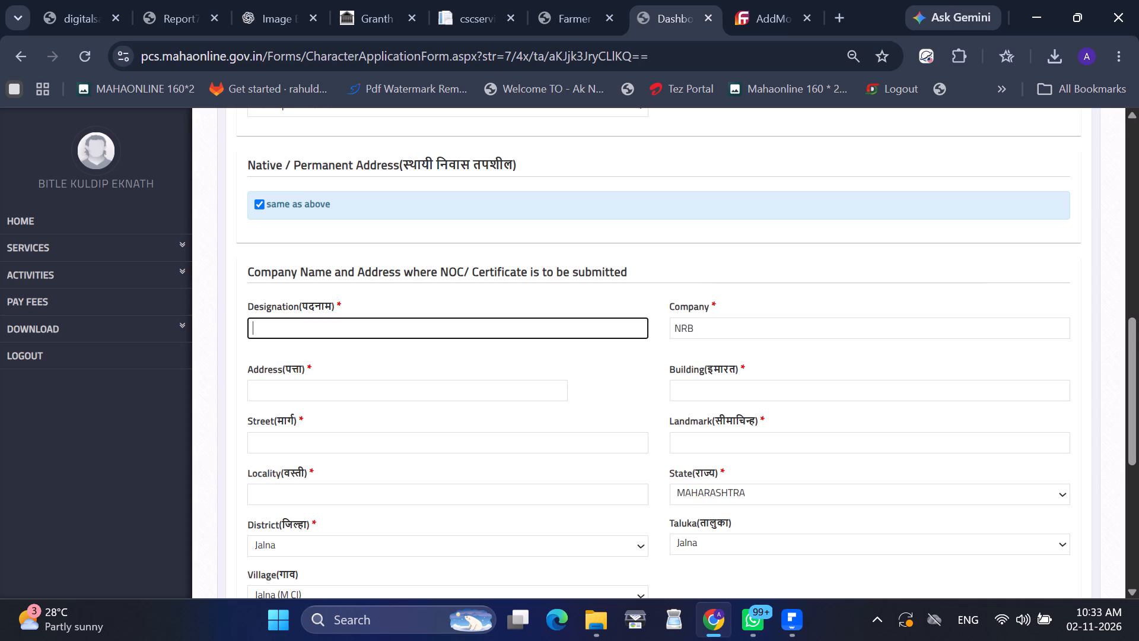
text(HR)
Enter "jalna" for the company's address, building, street, landmark and locality.
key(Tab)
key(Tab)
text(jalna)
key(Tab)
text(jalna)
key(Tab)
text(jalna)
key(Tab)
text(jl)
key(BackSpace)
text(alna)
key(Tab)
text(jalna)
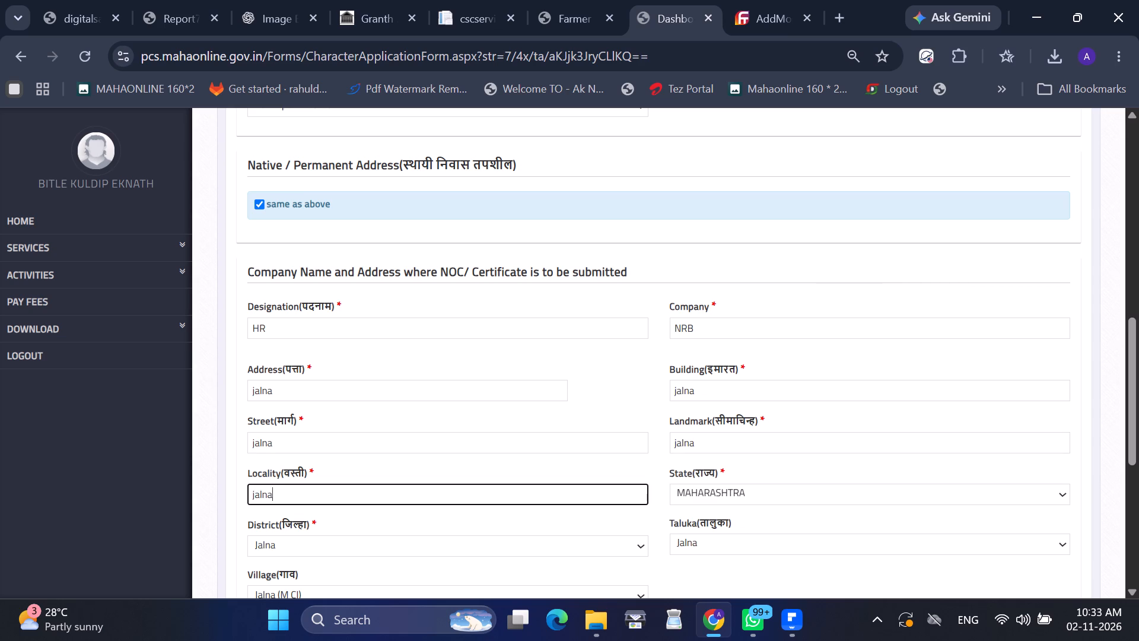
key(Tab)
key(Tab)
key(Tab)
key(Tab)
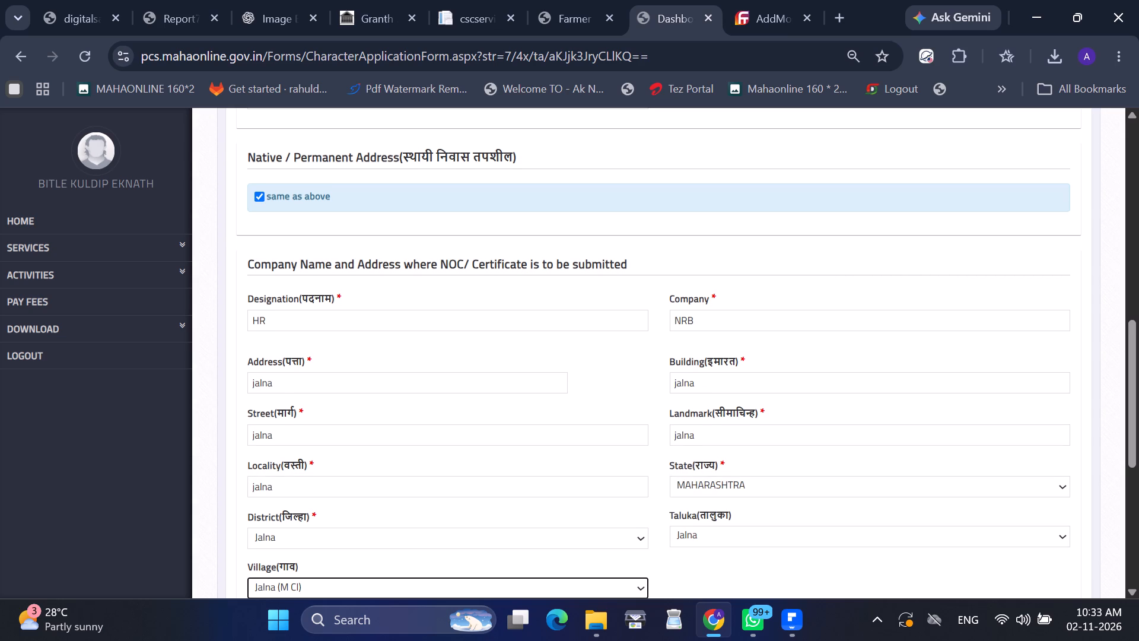
Search the web for "nrb jalna" in a new browser tab to look up the company.
click(845, 0)
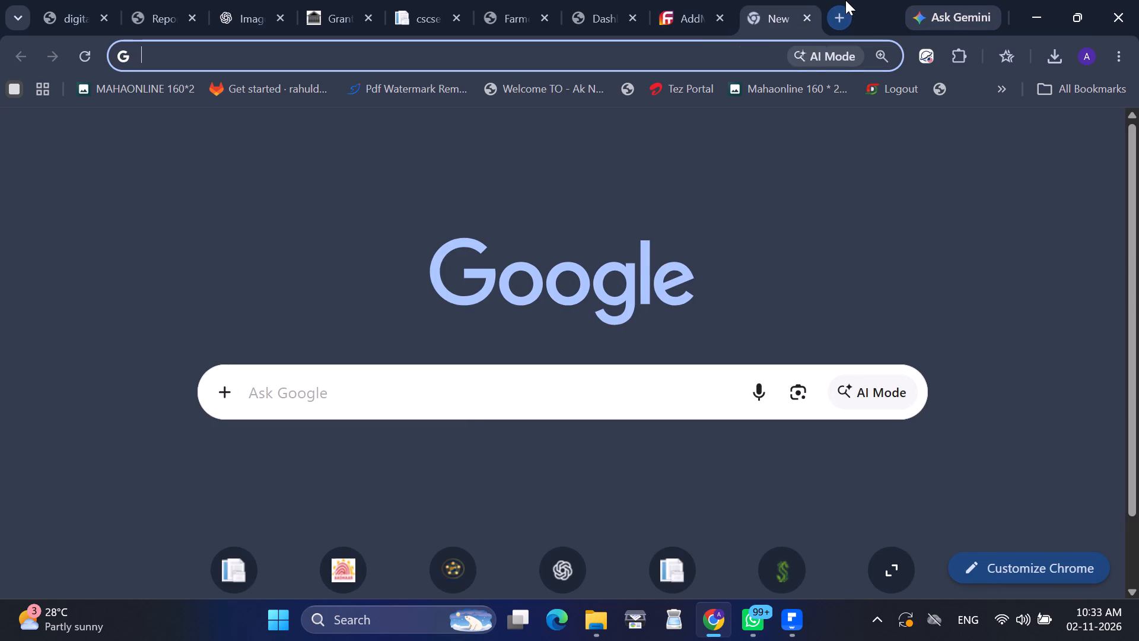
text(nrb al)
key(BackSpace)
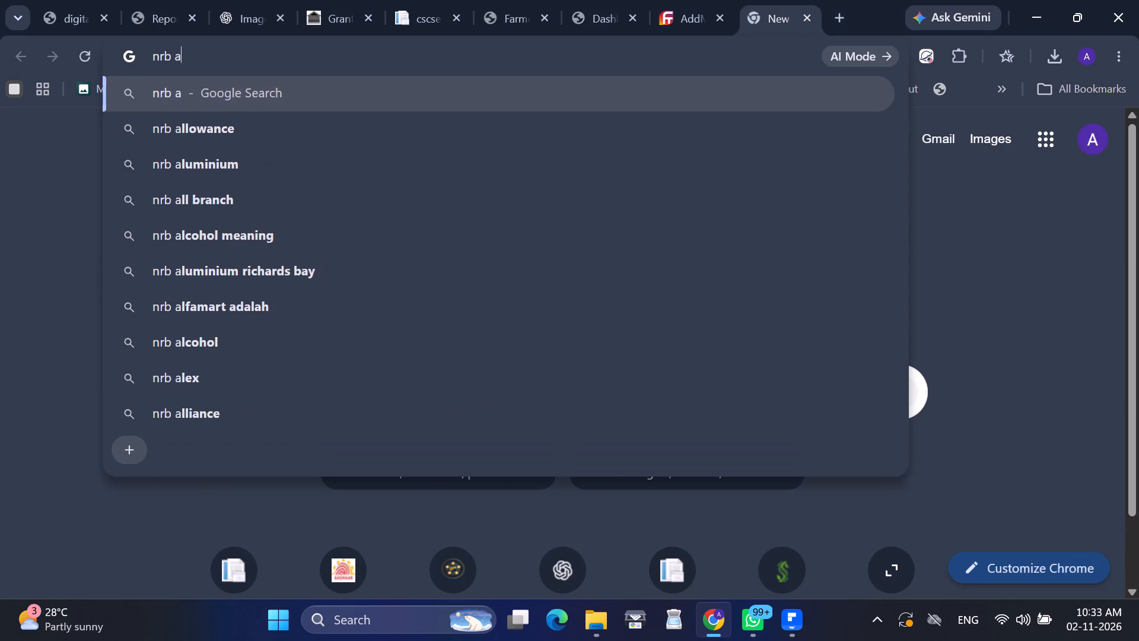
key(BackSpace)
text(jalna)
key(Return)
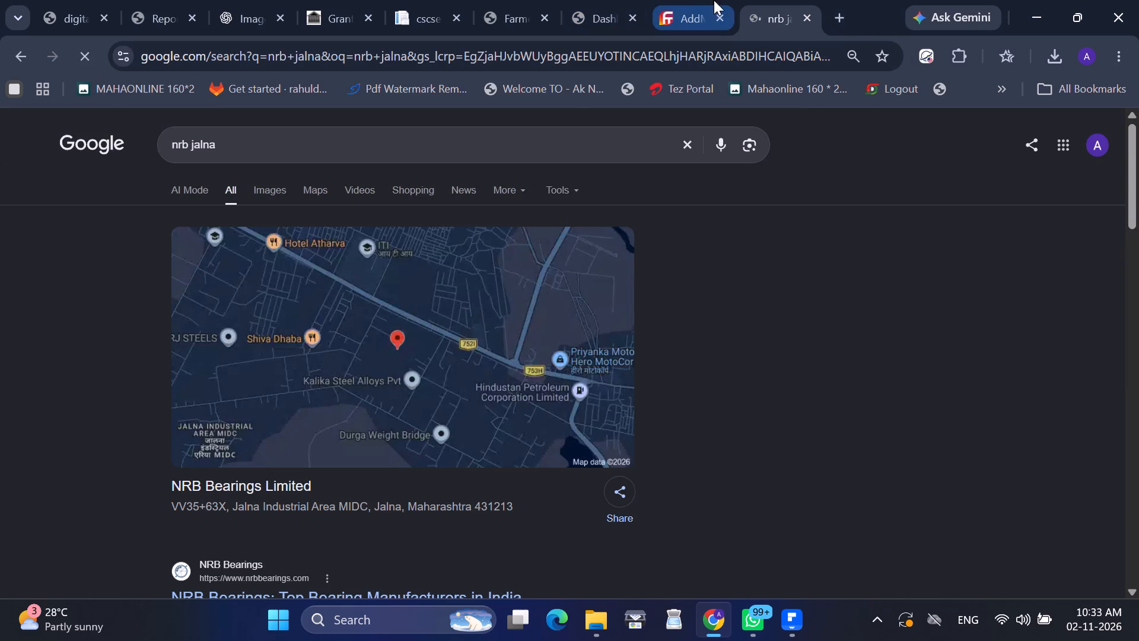
Return to the application form and extend the company name to "NRB bearing ltd".
click(694, 0)
click(592, 0)
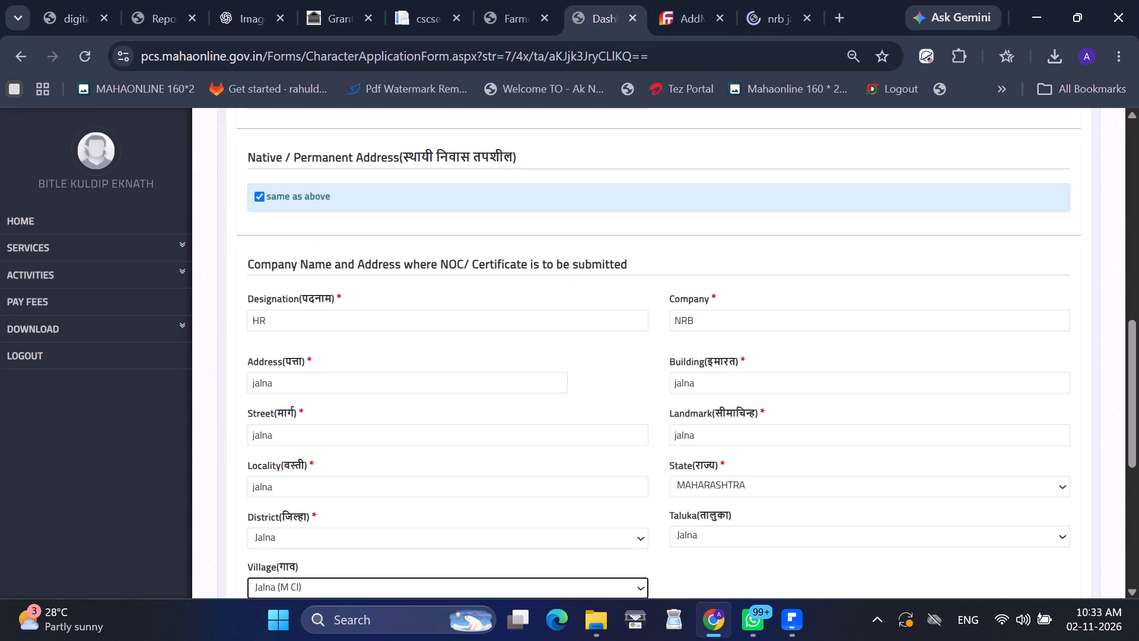
click(746, 329)
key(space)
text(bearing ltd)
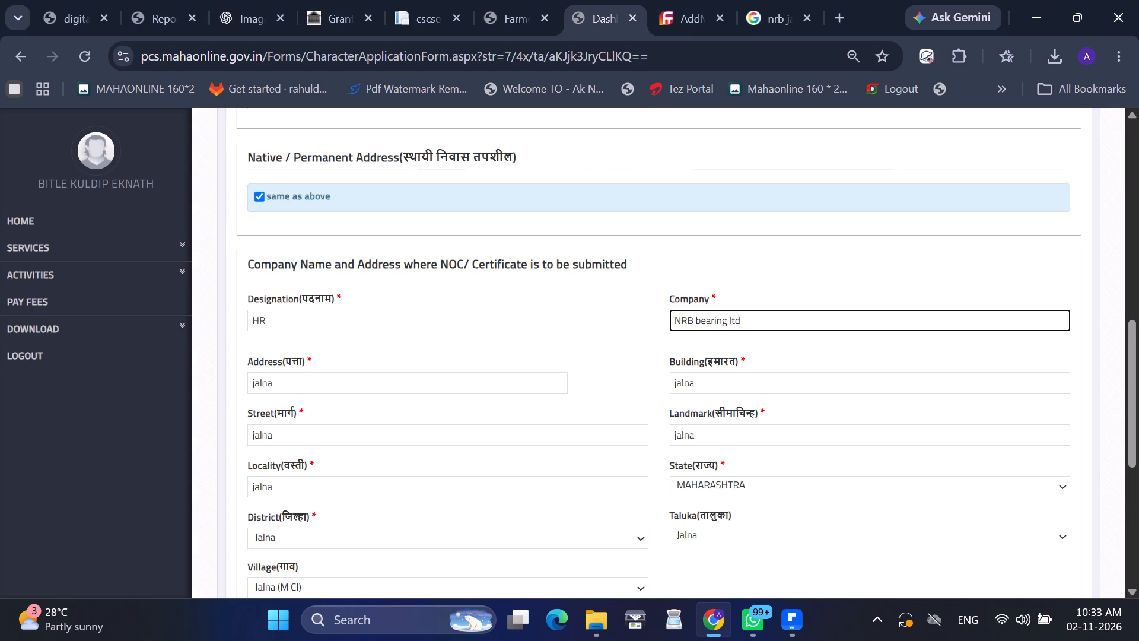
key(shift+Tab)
Enter the applicant's residential address in the first row of the places resided during the last 10 years.
scroll(486, 335, down, 4)
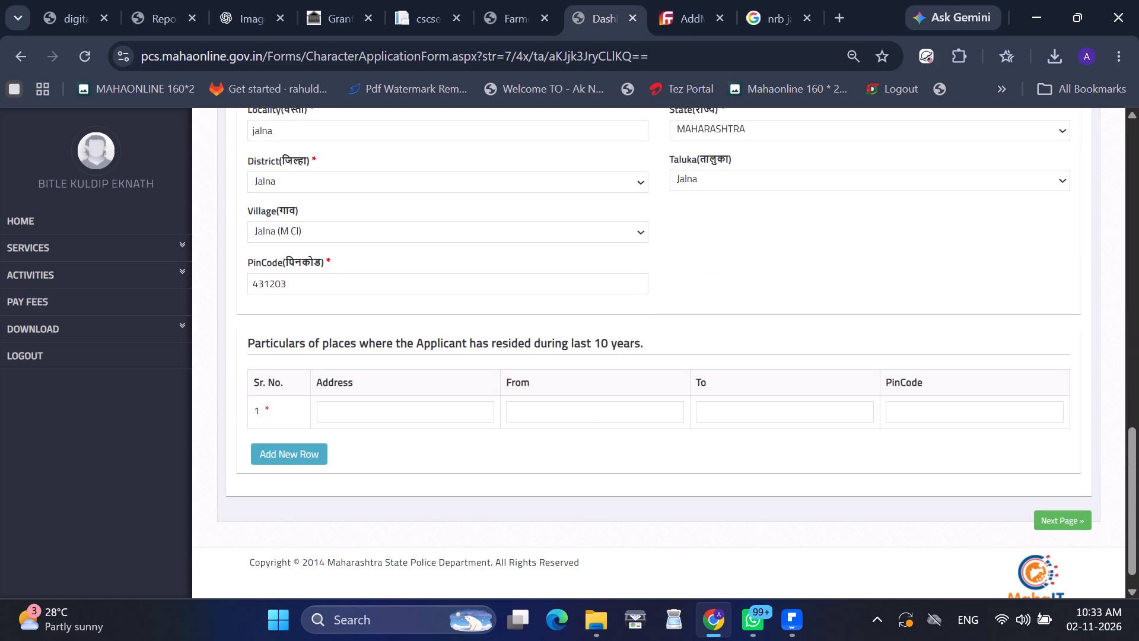
click(388, 397)
click(392, 411)
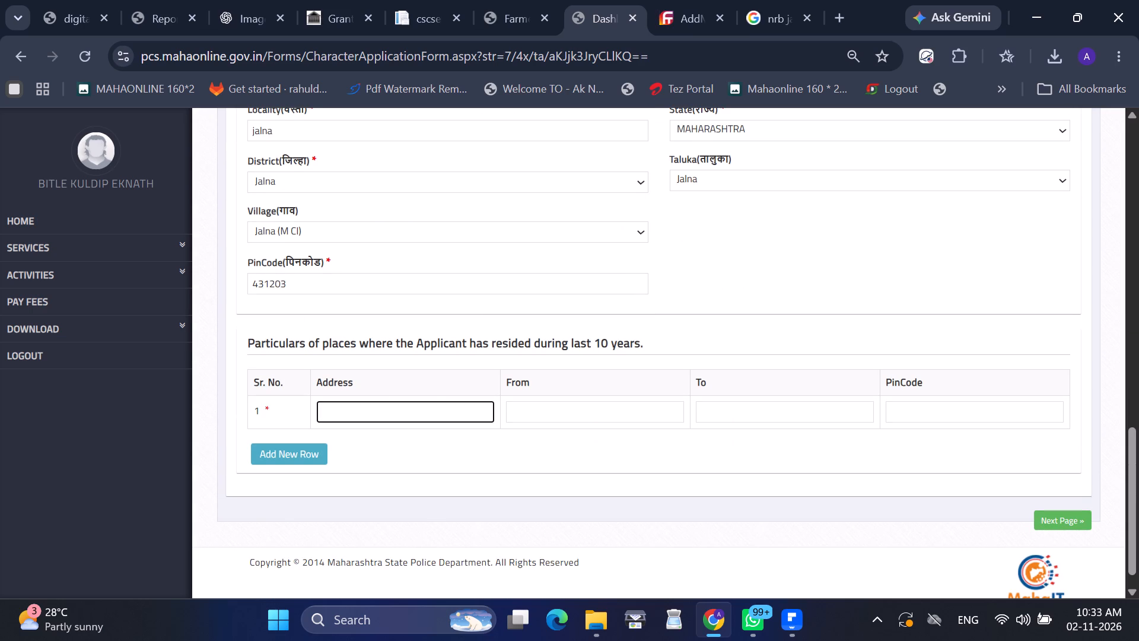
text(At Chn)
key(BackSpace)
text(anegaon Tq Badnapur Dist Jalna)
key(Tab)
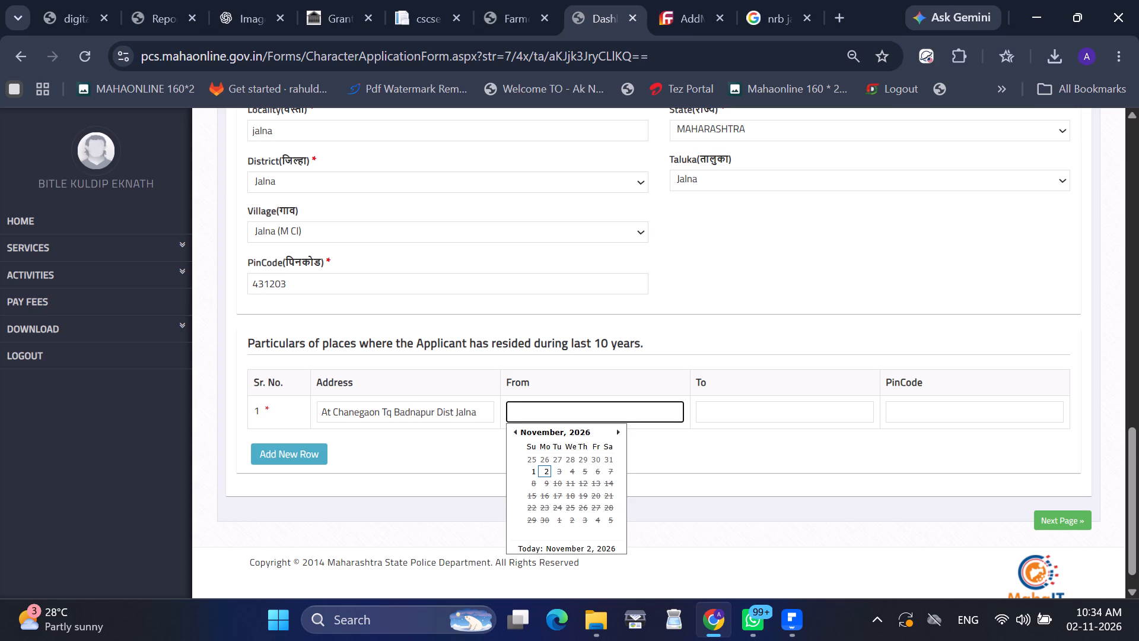
Set the From date of the first residence row to January 2008.
click(540, 435)
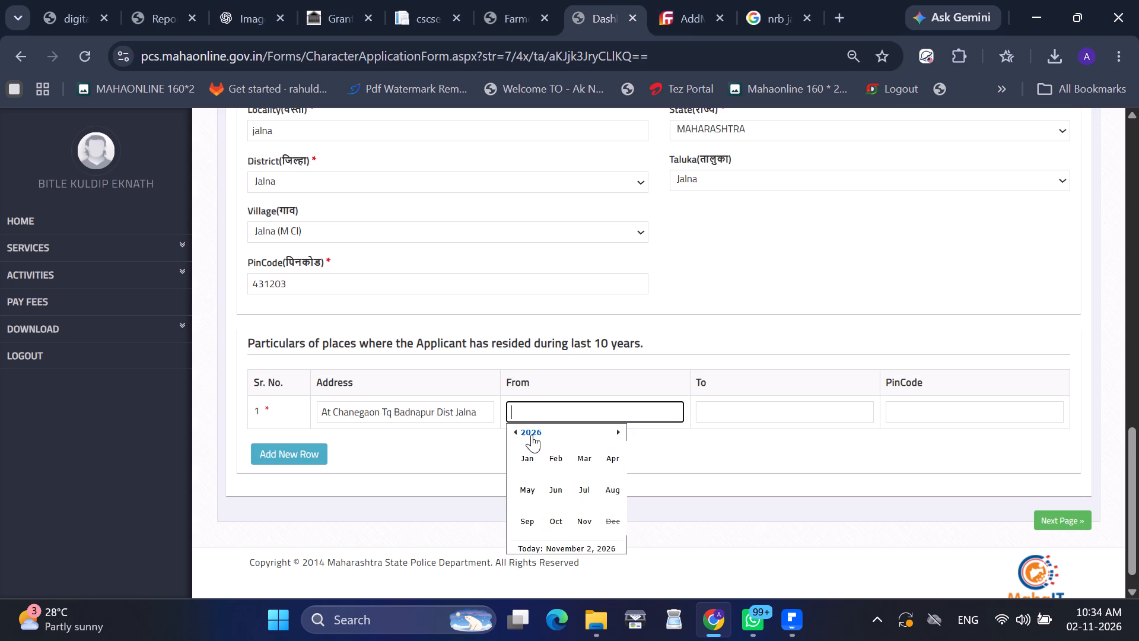
click(532, 434)
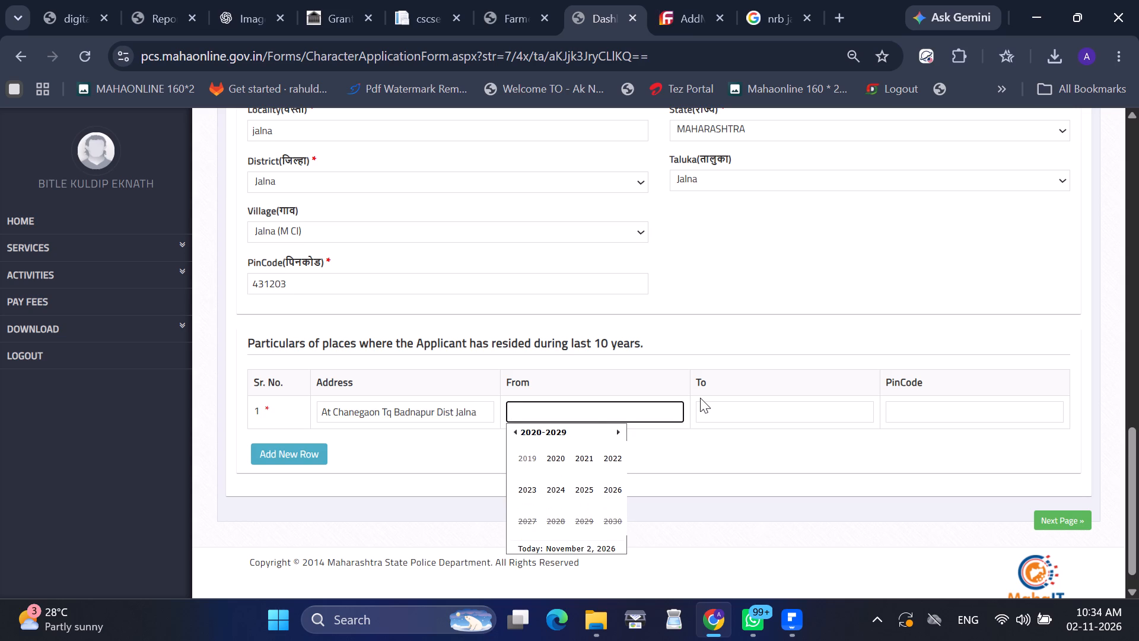
scroll(700, 398, down, 1)
click(680, 401)
click(647, 384)
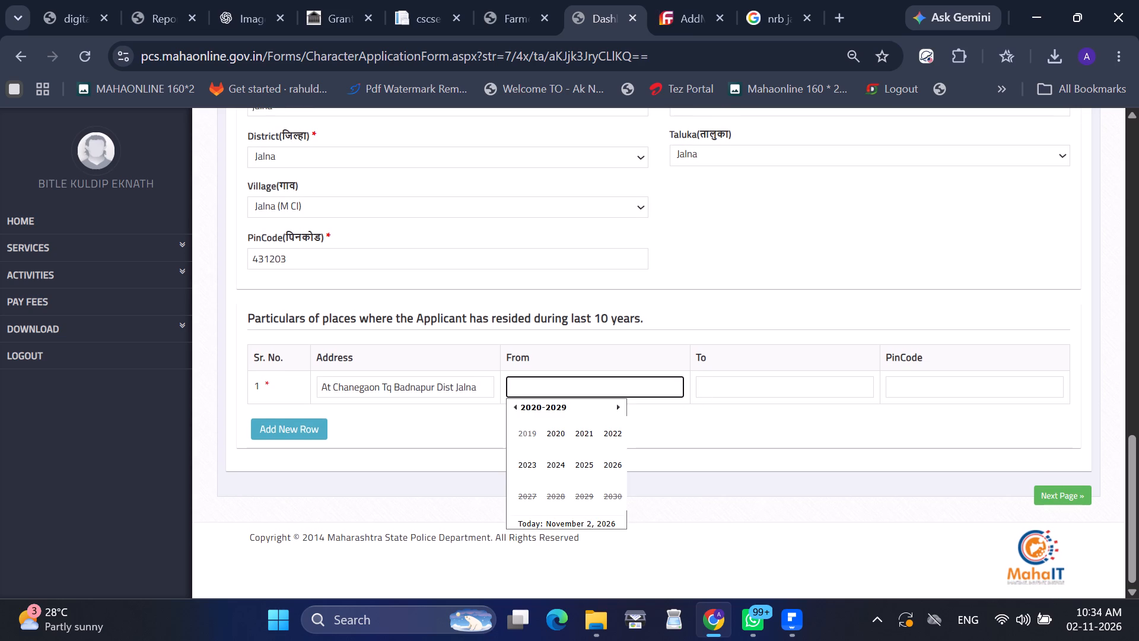
click(546, 405)
click(610, 462)
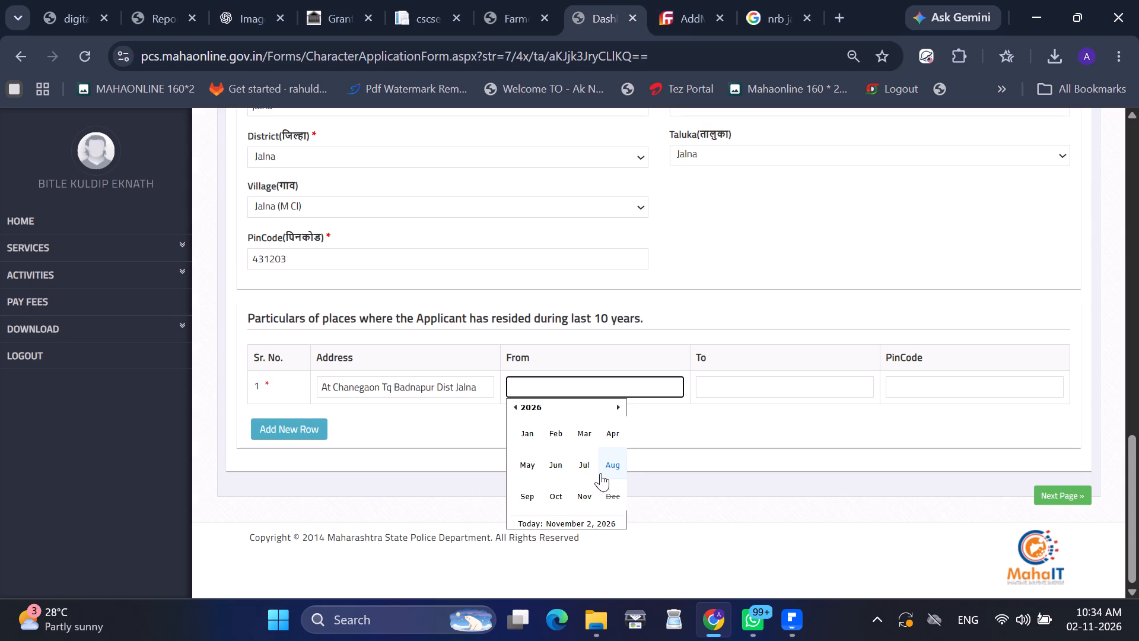
click(532, 407)
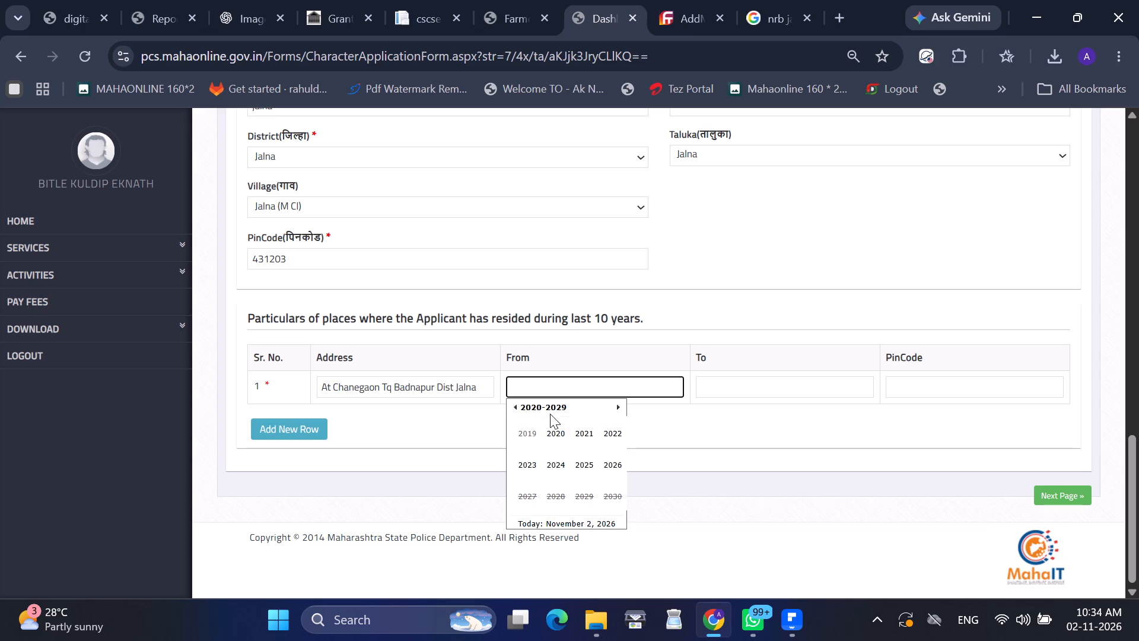
click(510, 410)
click(517, 407)
click(564, 492)
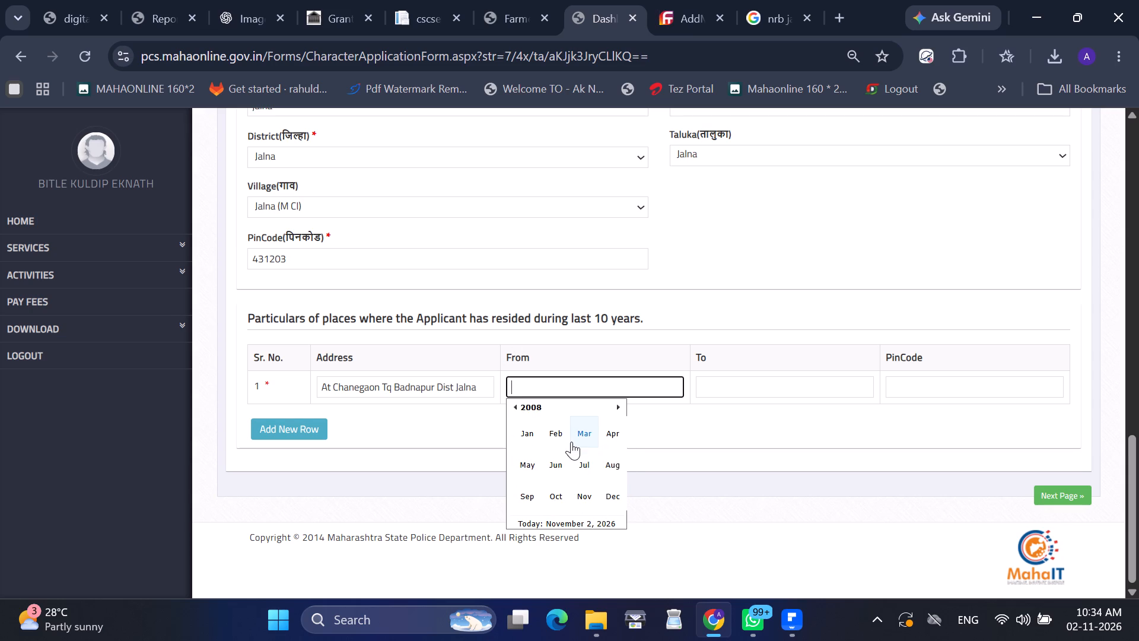
click(527, 430)
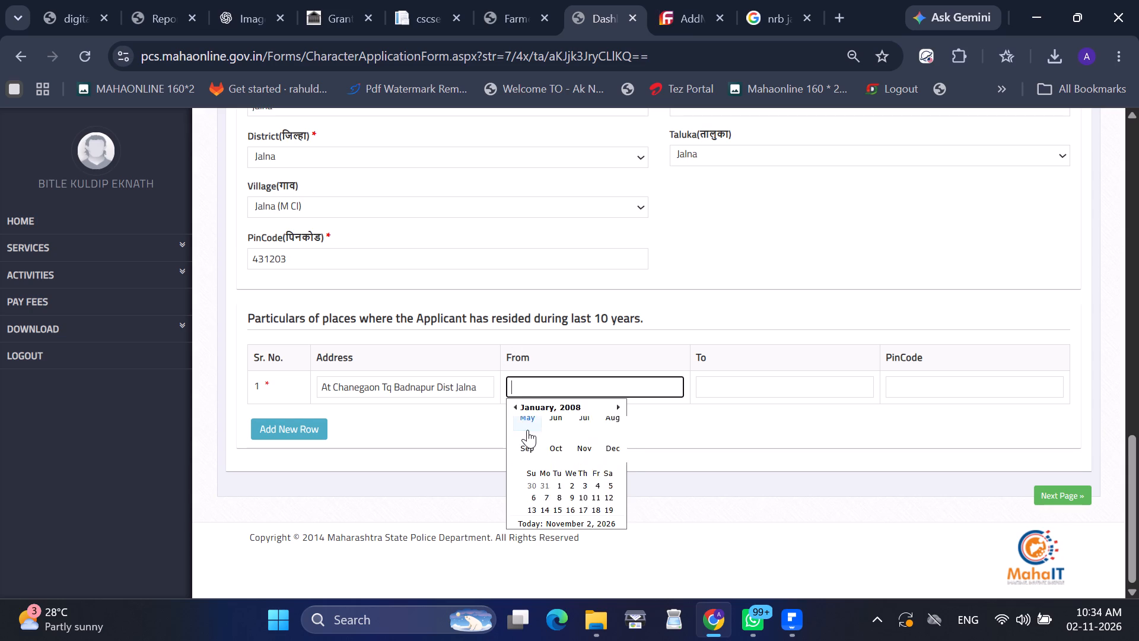
click(562, 433)
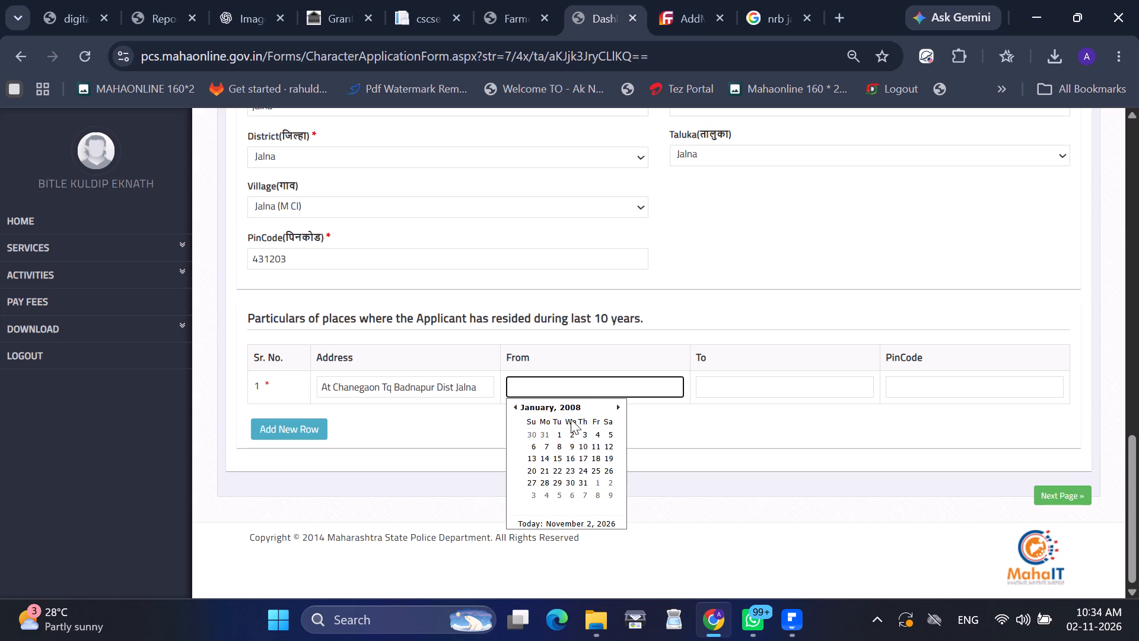
click(556, 430)
Set the To date of the first residence row to November 2, 2026.
click(747, 394)
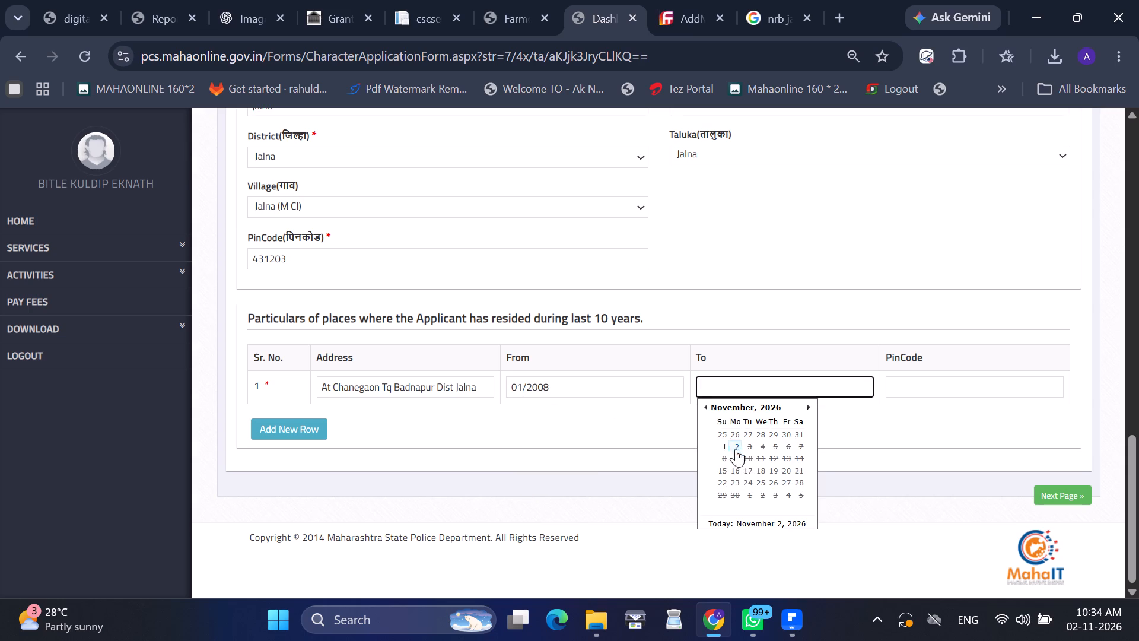
click(733, 445)
Fill in the area PIN code for the first residence row and continue to the General Information page.
click(900, 396)
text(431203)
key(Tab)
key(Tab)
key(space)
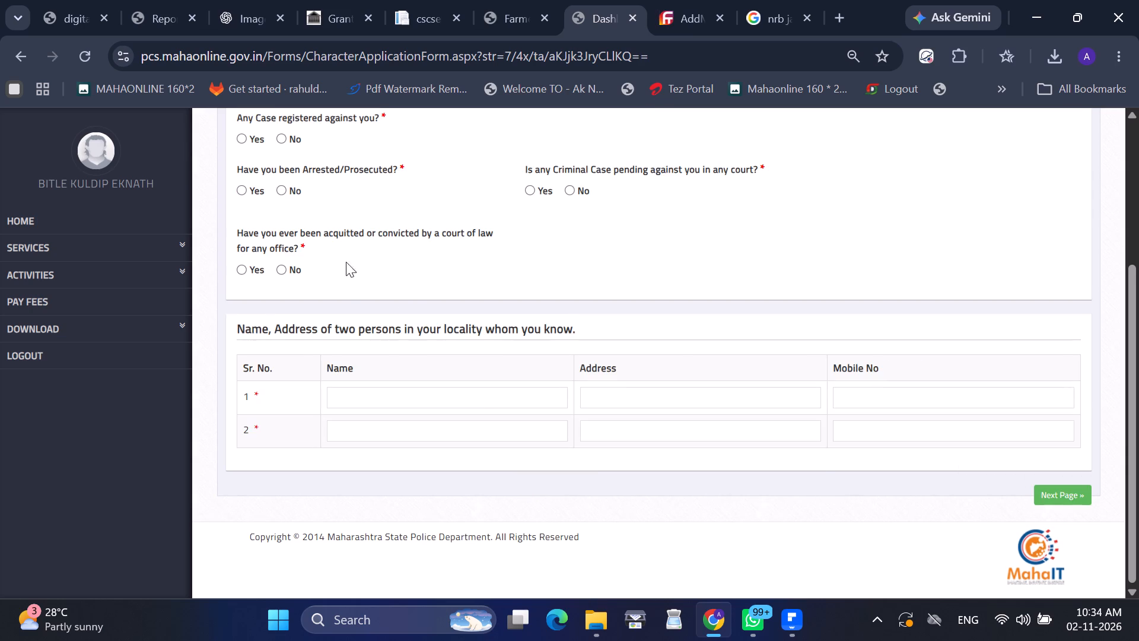
Answer No to the general questions on arrest or prosecution, pending criminal cases, and acquittal or conviction by a court.
scroll(341, 290, up, 3)
click(288, 349)
click(286, 407)
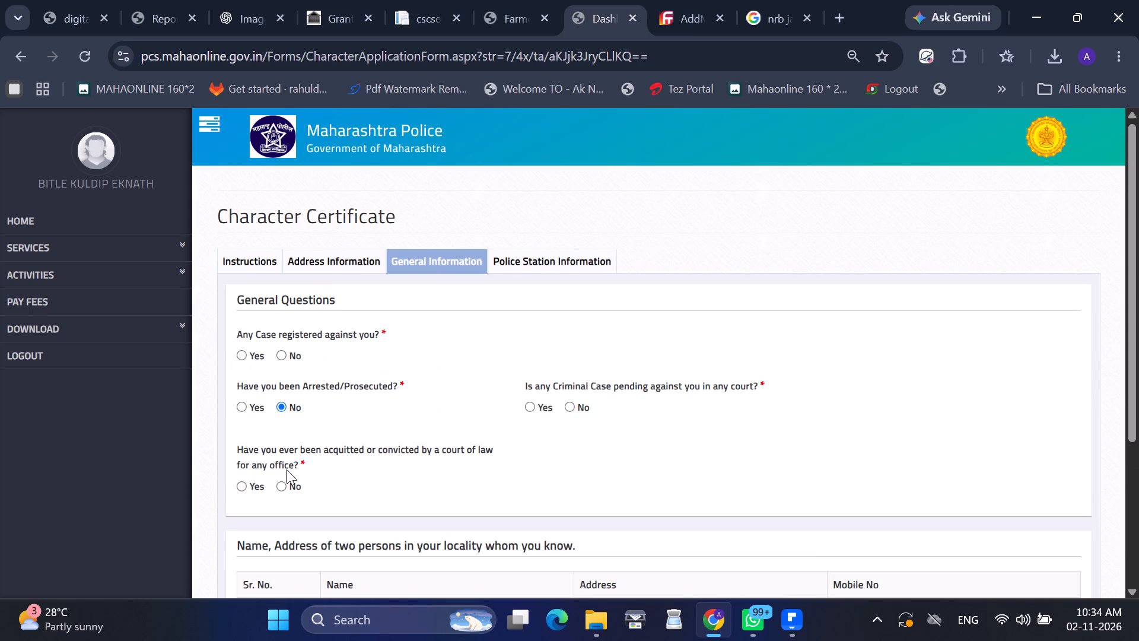
click(287, 478)
click(571, 406)
scroll(494, 396, down, 2)
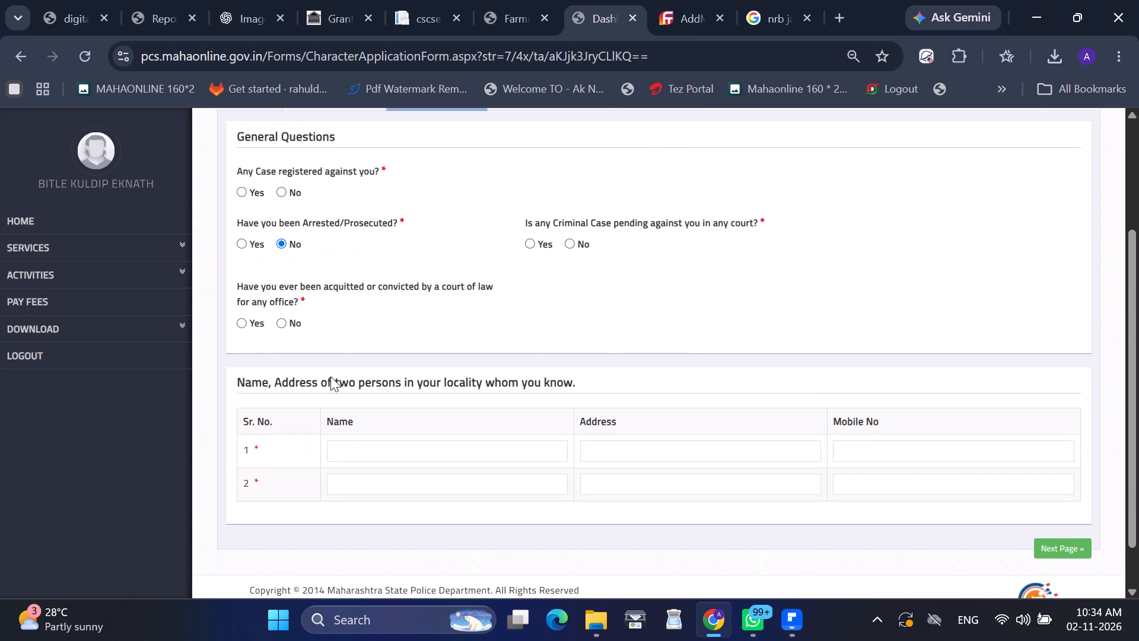
click(284, 309)
click(572, 231)
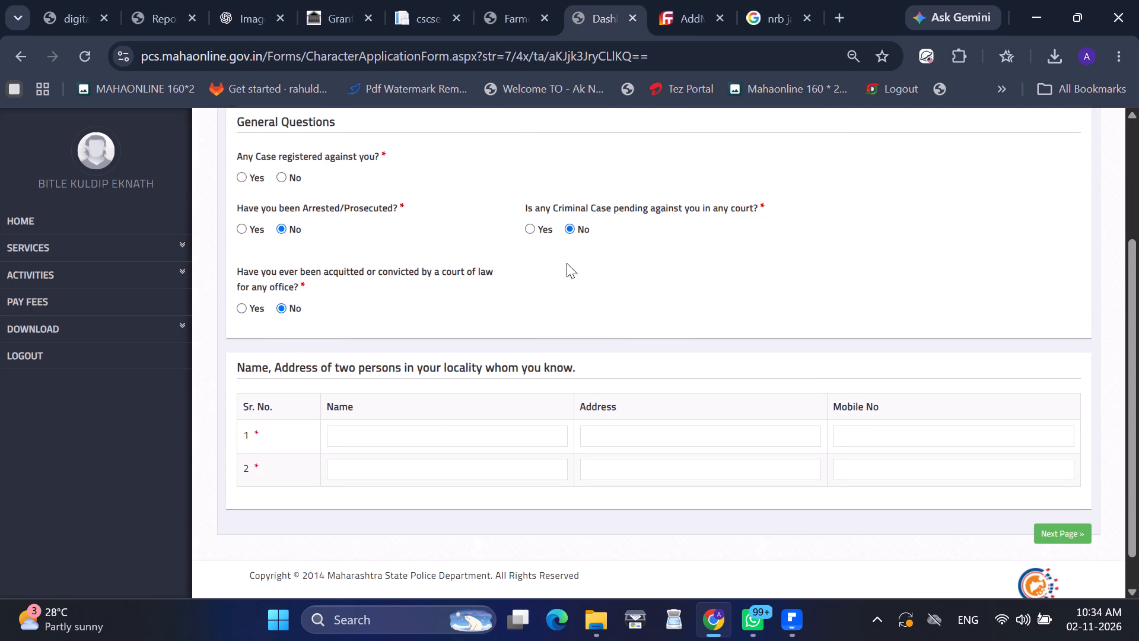
Start the first entry for the two known persons in the locality at its name field.
click(428, 423)
click(427, 437)
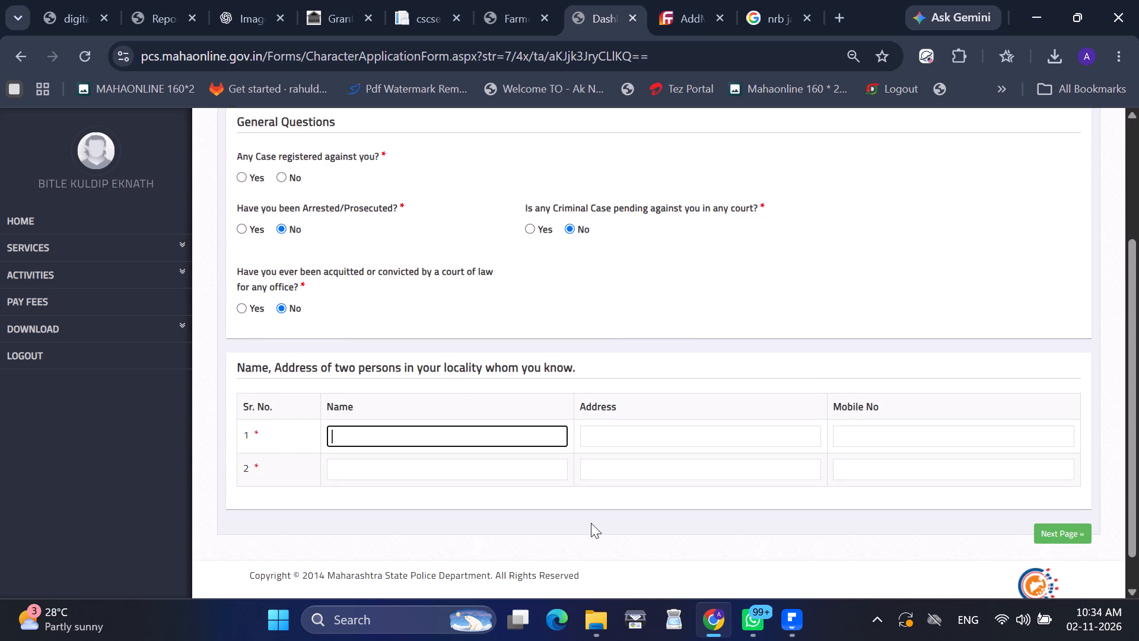
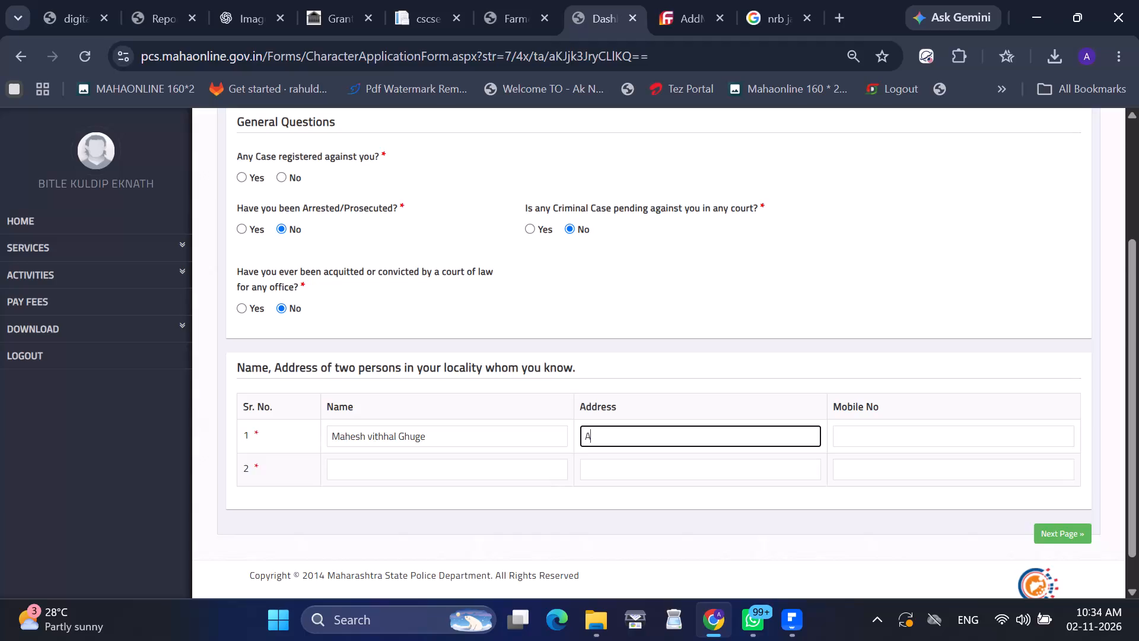
Complete the first known person's address with their village, taluka and district, and move on to the mobile number.
key(space)
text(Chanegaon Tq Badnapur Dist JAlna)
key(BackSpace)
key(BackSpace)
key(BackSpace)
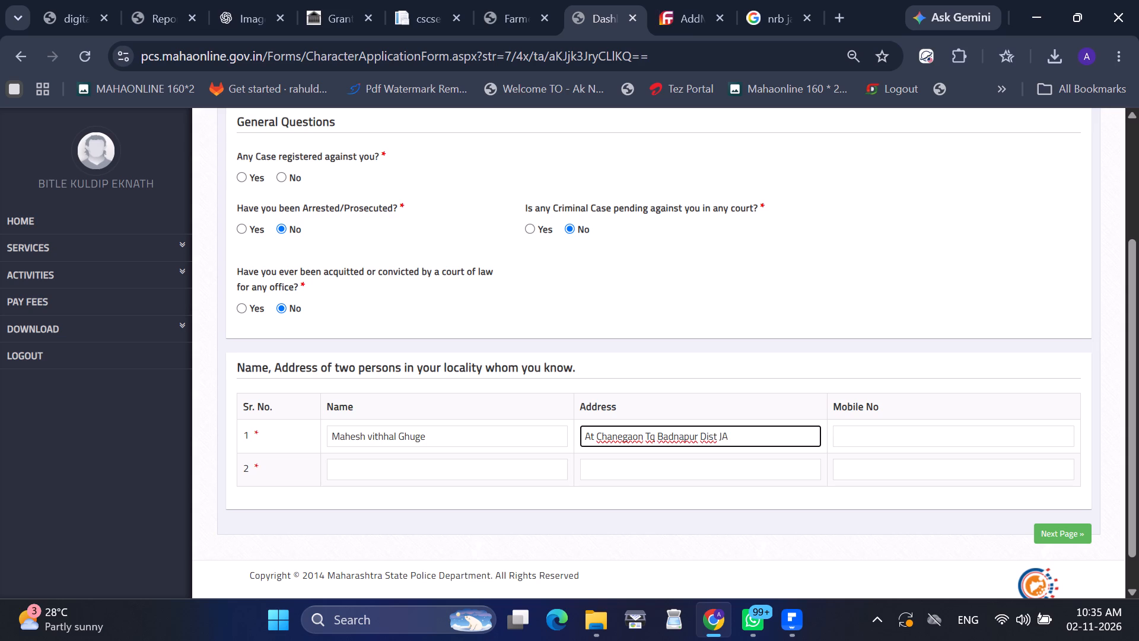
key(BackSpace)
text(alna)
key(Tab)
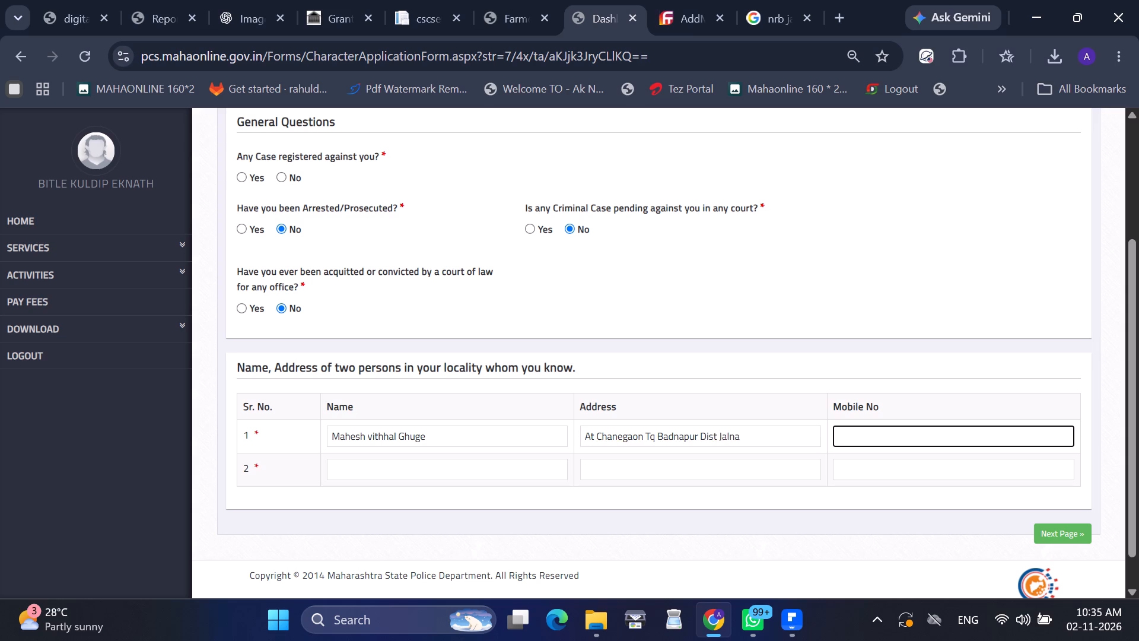
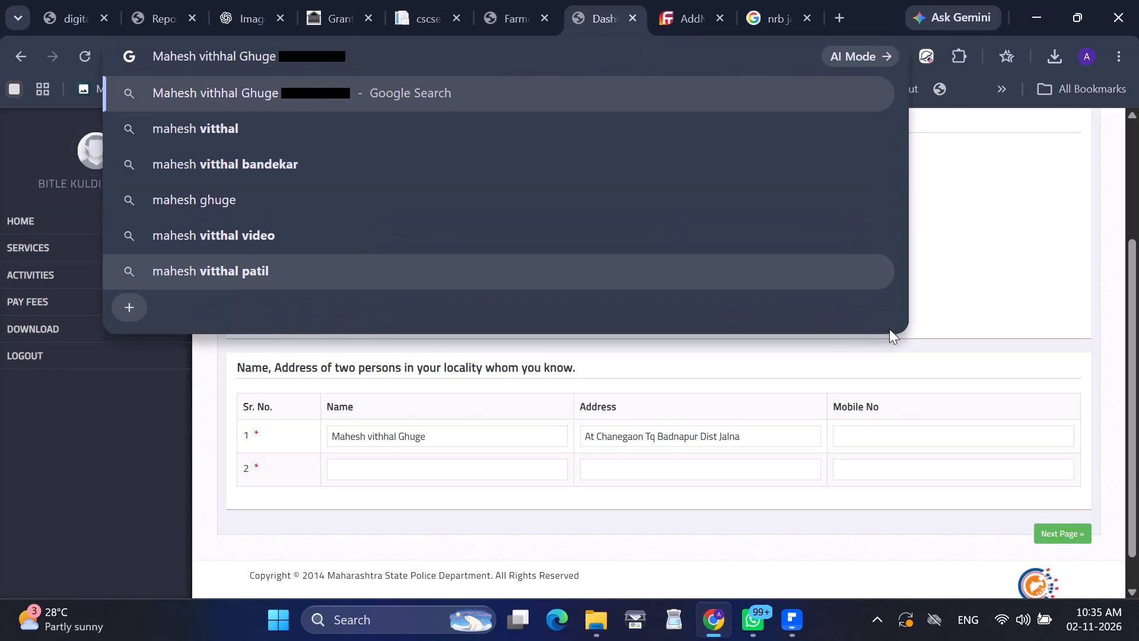
Move the first known person's mobile number from the address bar text into their Mobile No field.
double_click(303, 51)
key(ctrl+x)
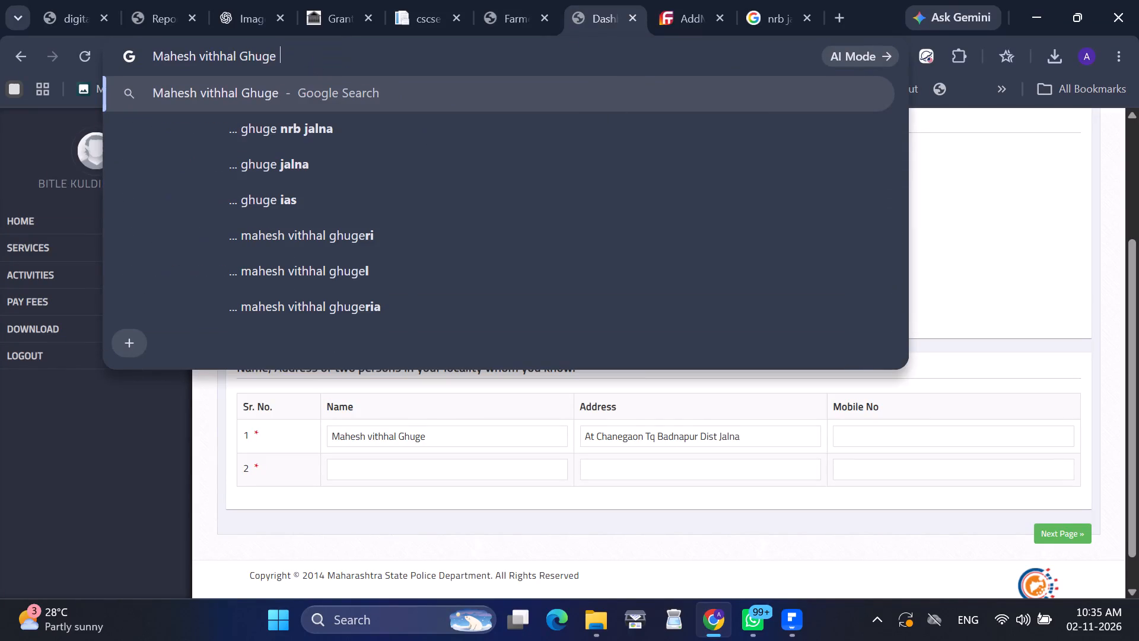
click(913, 448)
key(ctrl+v)
click(902, 439)
key(ctrl+v)
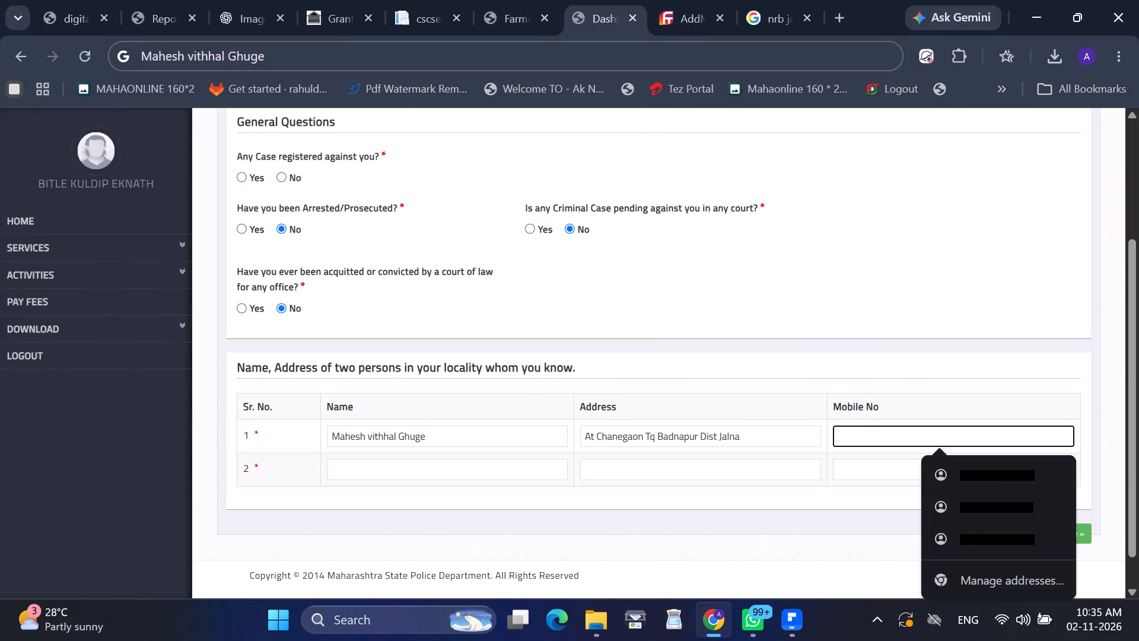
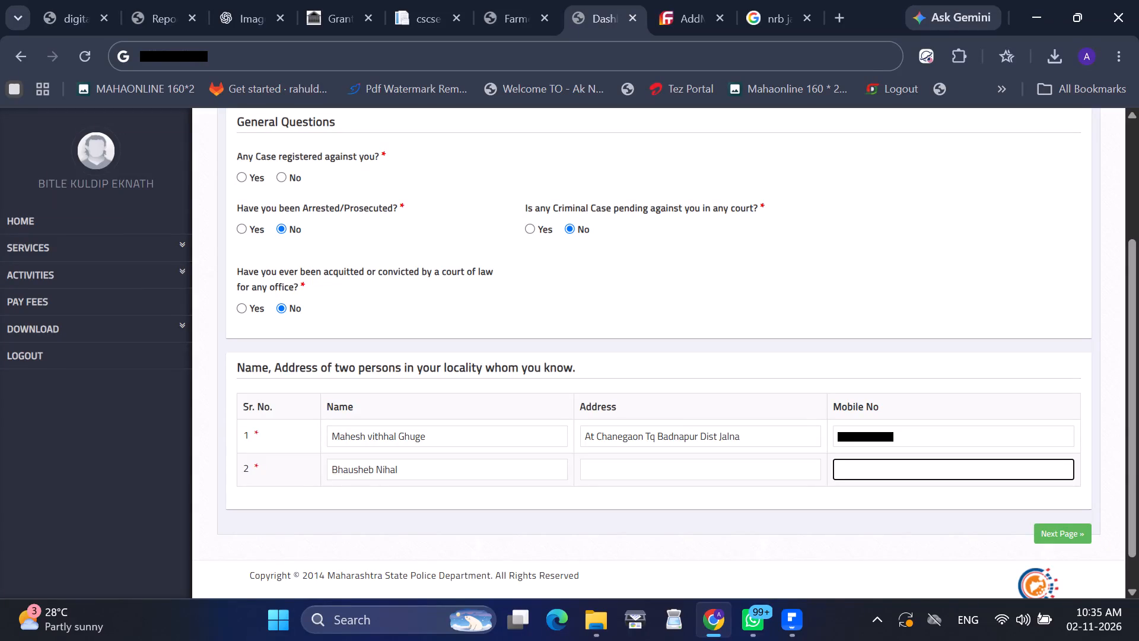
Copy the first known person's address into the second known person's Address field.
triple_click(621, 444)
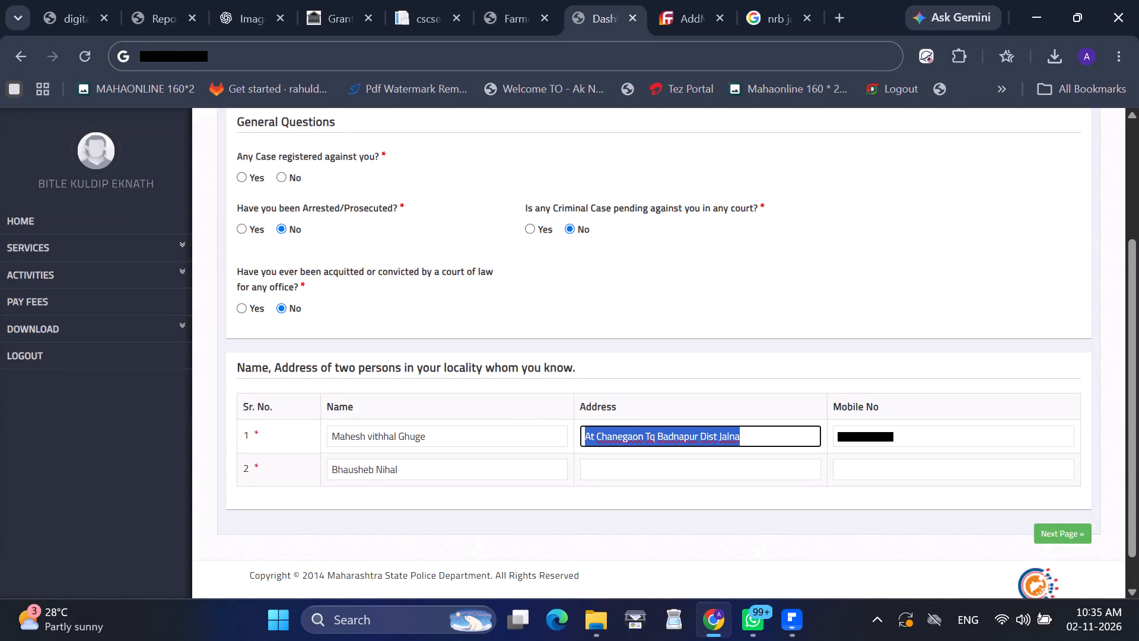
key(ctrl+c)
key(ctrl+c)
ctrl+click(654, 479)
key(ctrl+v)
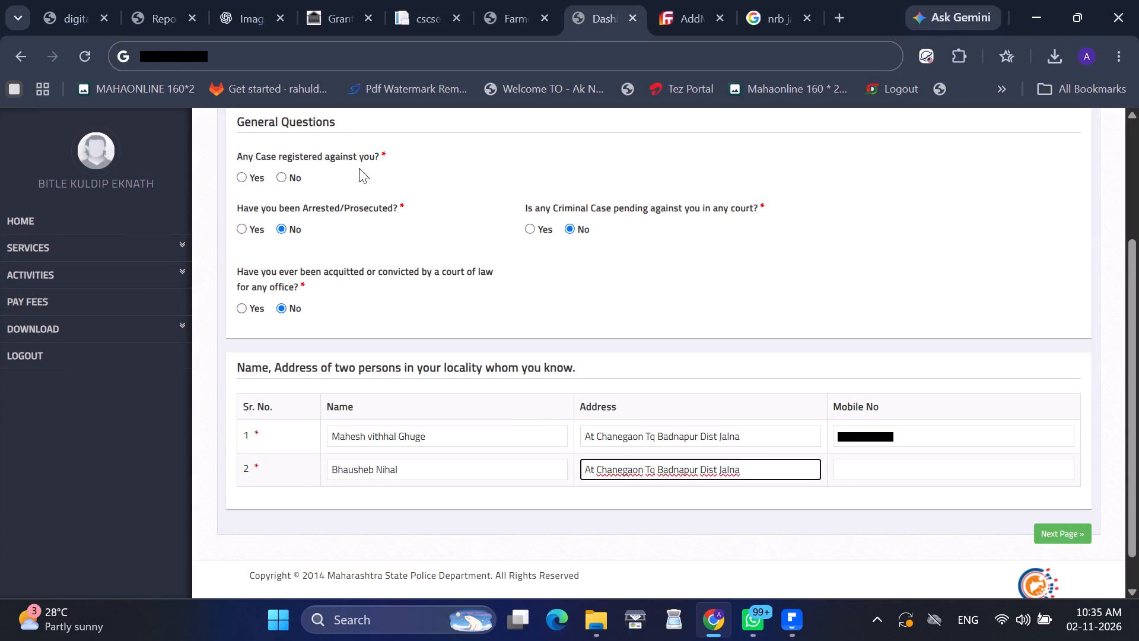
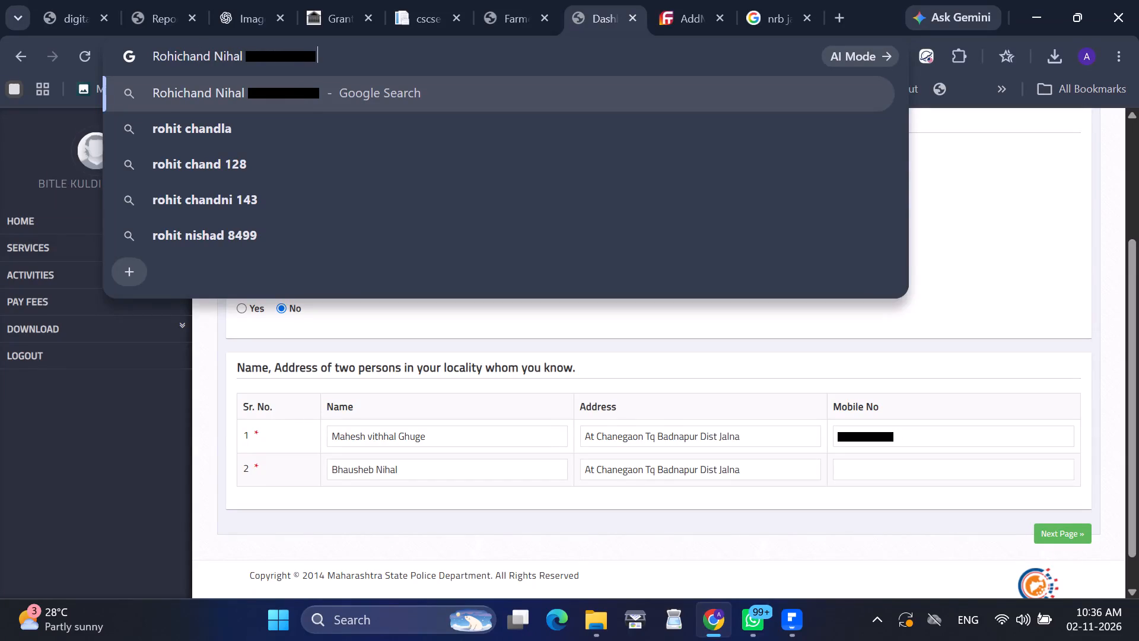
Tidy the mobile number held in the address bar text and transfer it to the second known person's Mobile No field.
click(280, 53)
key(Right)
key(BackSpace)
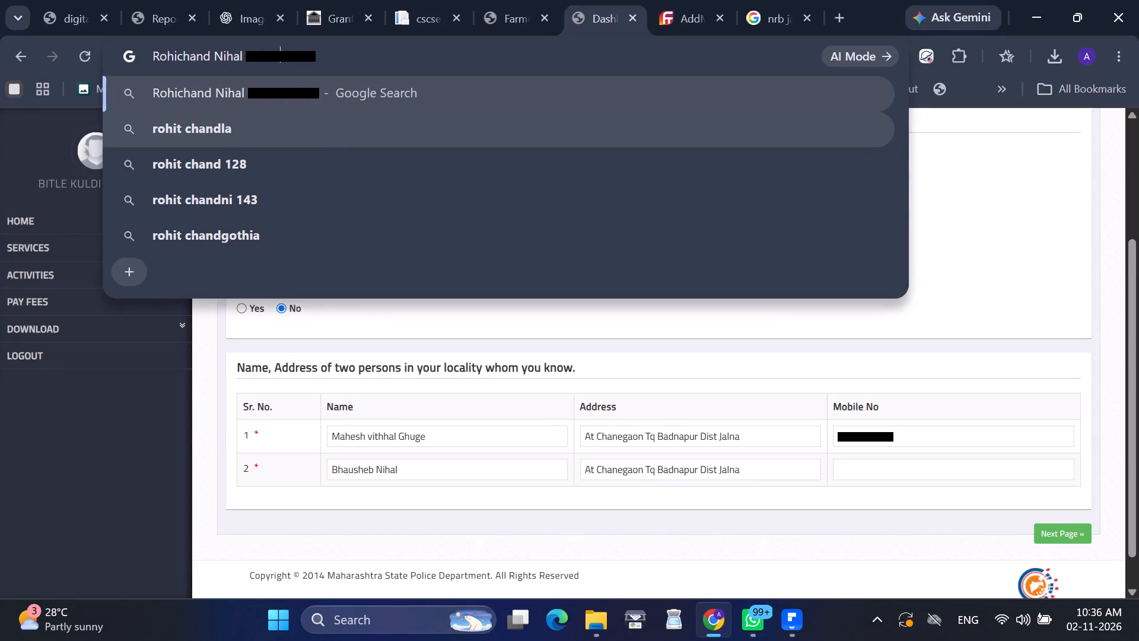
drag(247, 57, 251, 58)
drag(251, 58, 386, 59)
key(ctrl+x)
ctrl+click(949, 472)
key(ctrl+v)
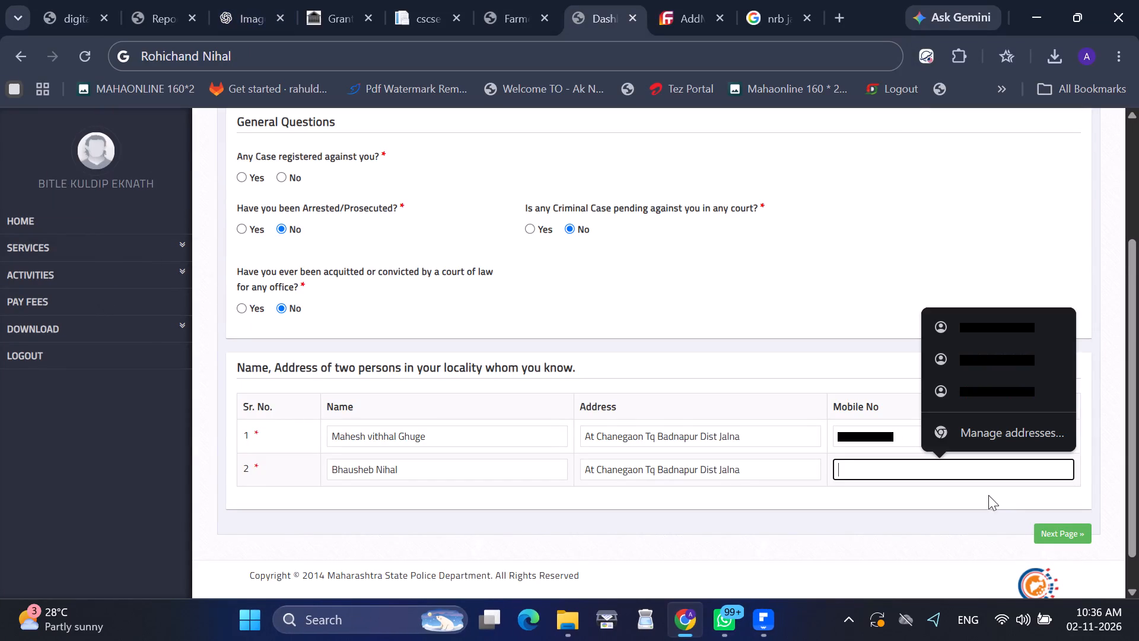
click(268, 62)
key(ctrl+v)
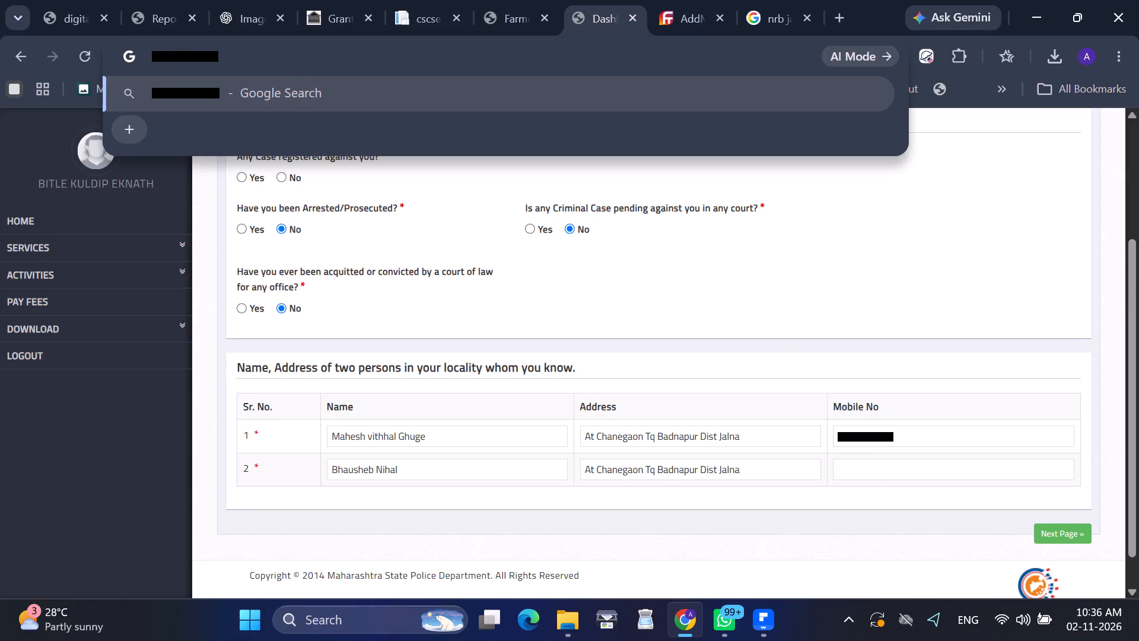
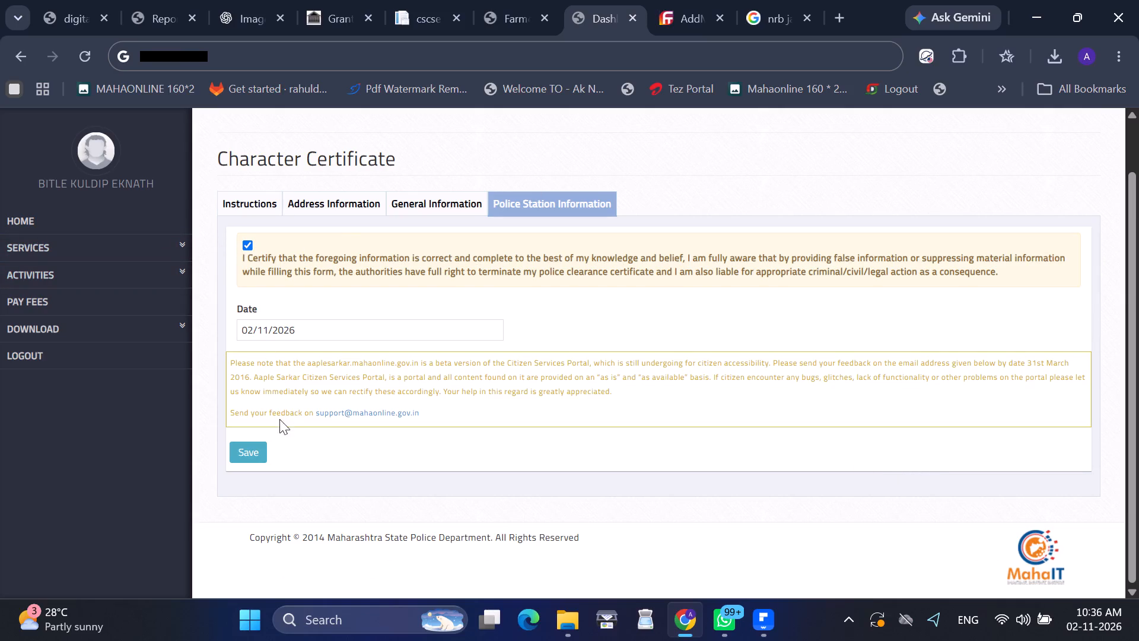
Save the Character Certificate application with its certification declaration accepted.
click(444, 211)
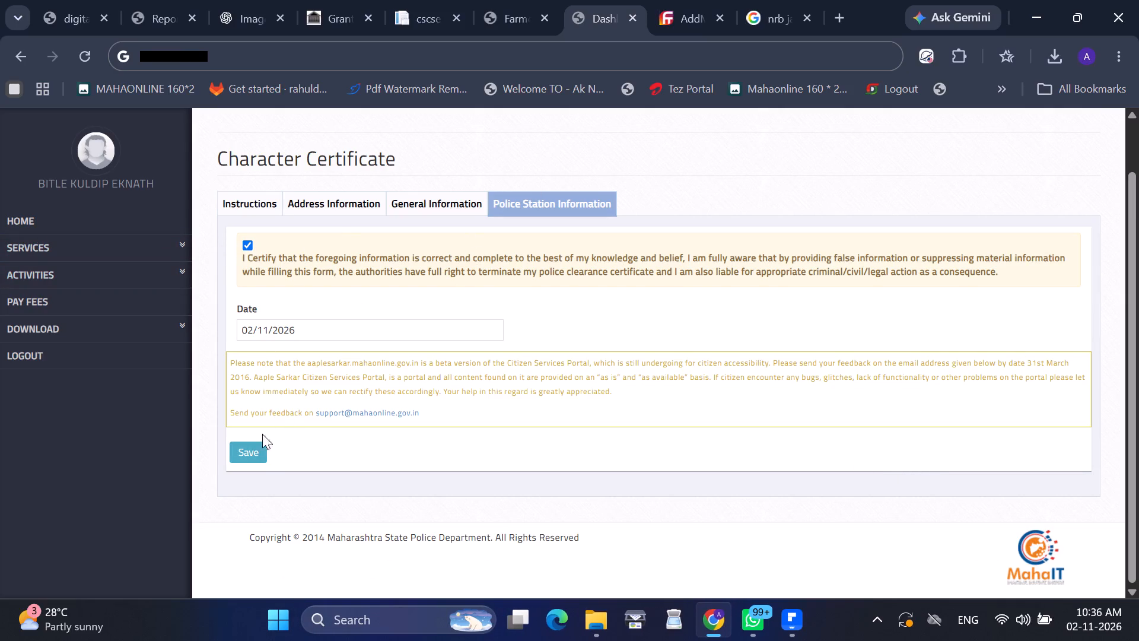
click(415, 207)
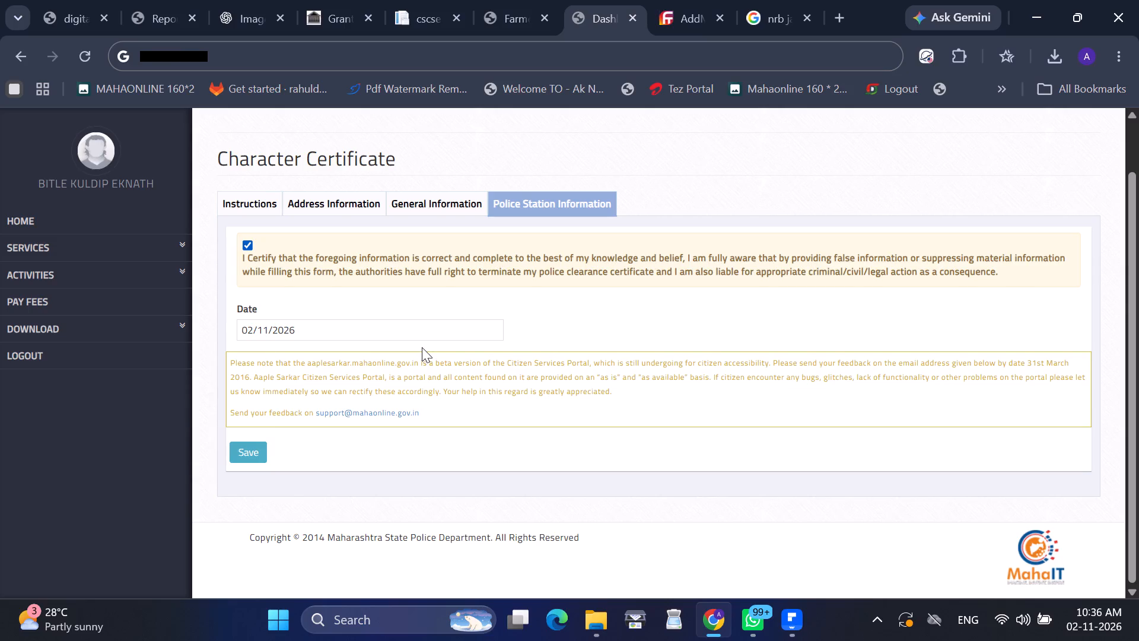
scroll(422, 347, down, 1)
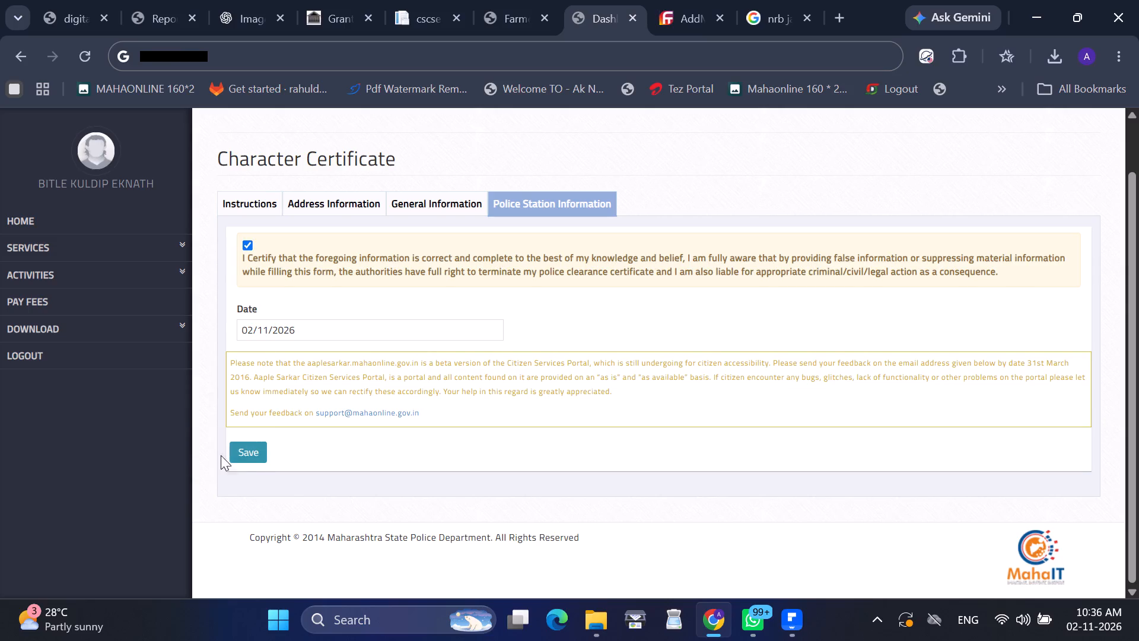
click(240, 455)
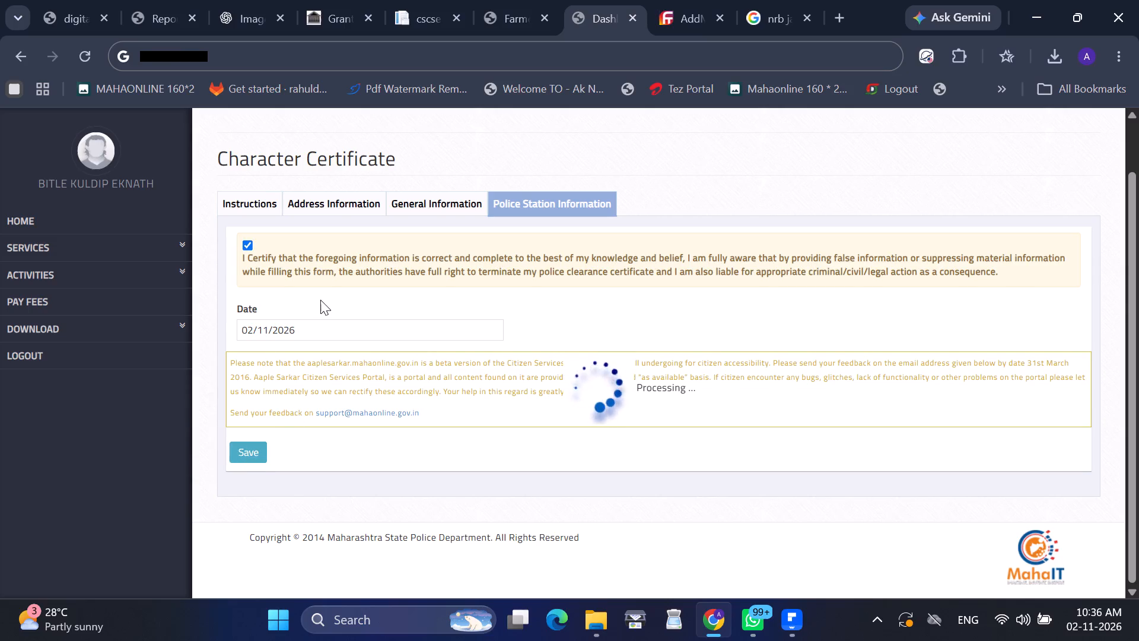
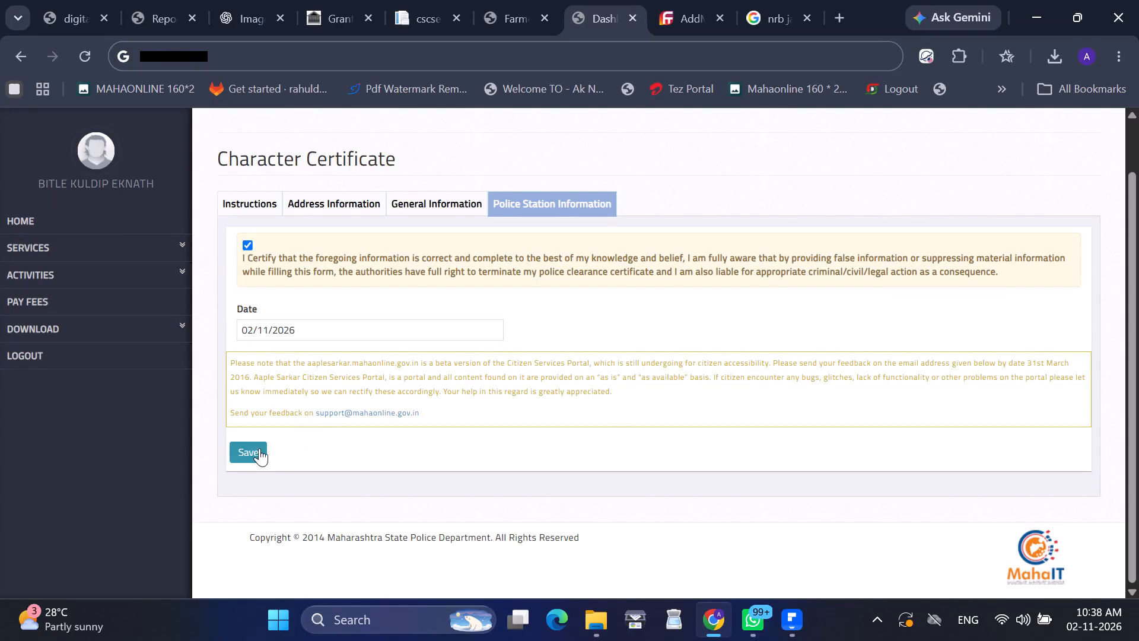
Save the completed Character Certificate application from the certification declaration page.
drag(257, 448, 252, 456)
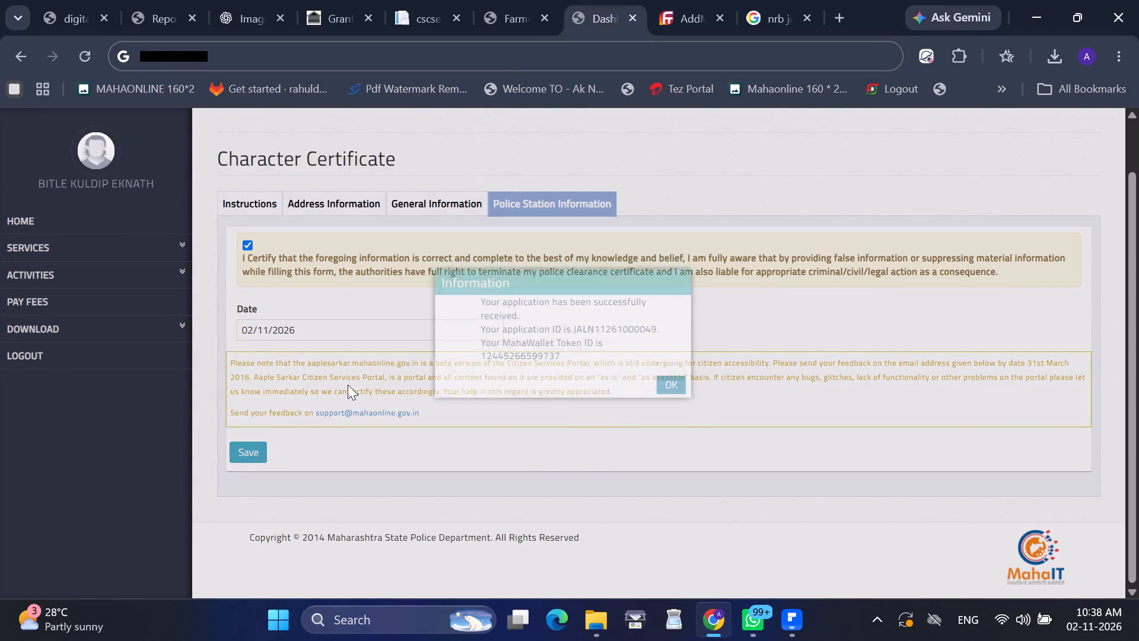
Copy the application ID from the submission information message and dismiss the message.
click(510, 379)
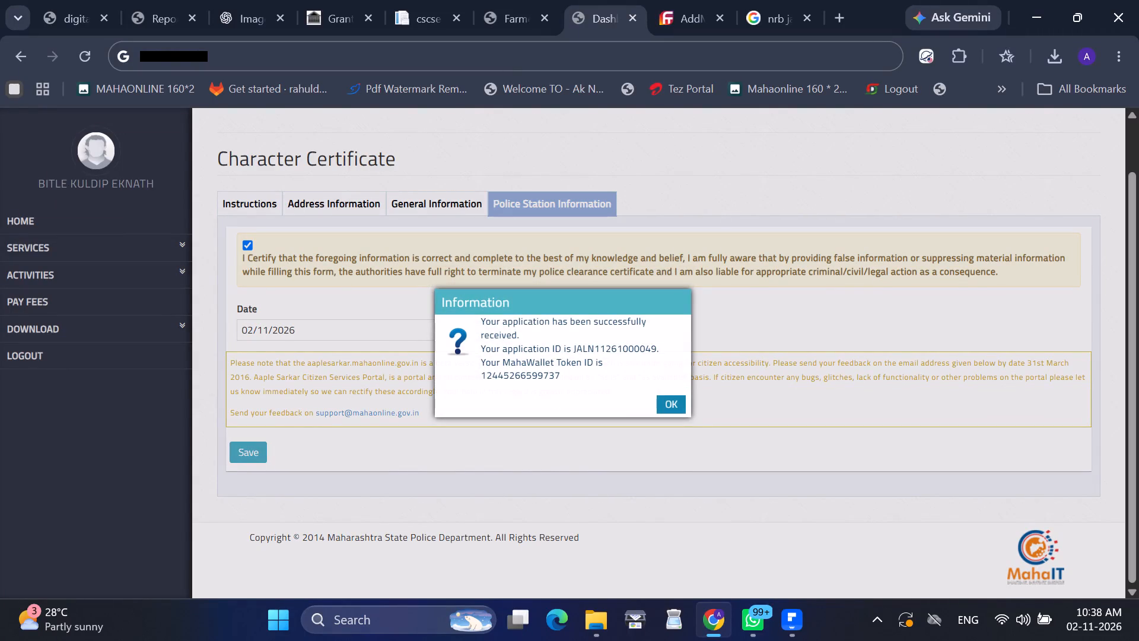
drag(571, 344, 686, 354)
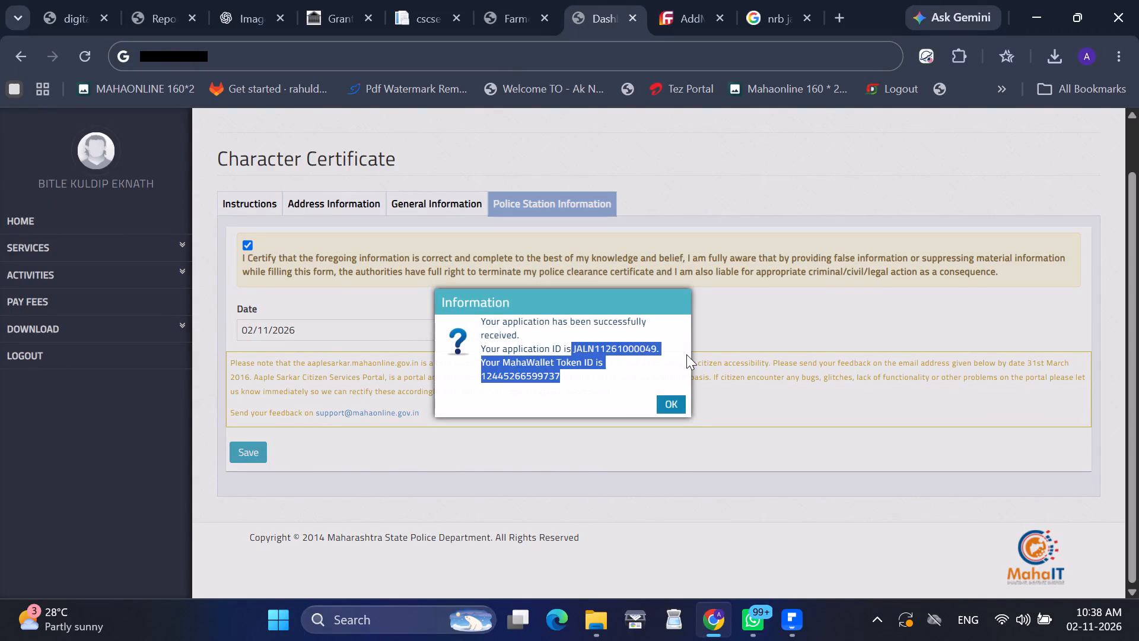
drag(686, 354, 558, 363)
click(551, 362)
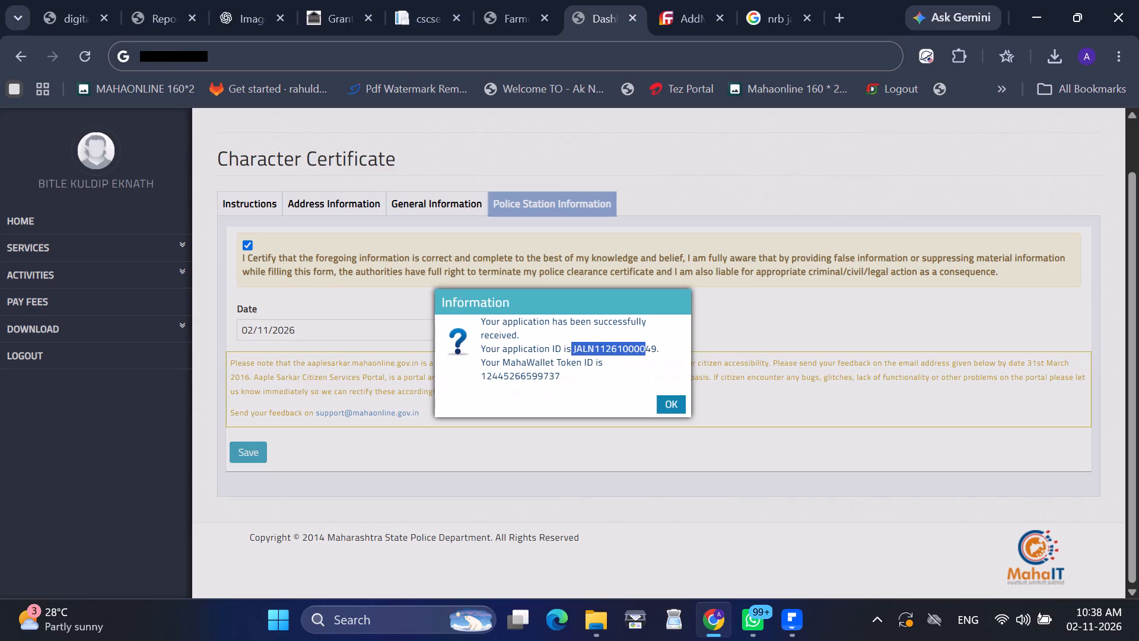
drag(574, 348, 667, 354)
key(ctrl+c)
click(664, 401)
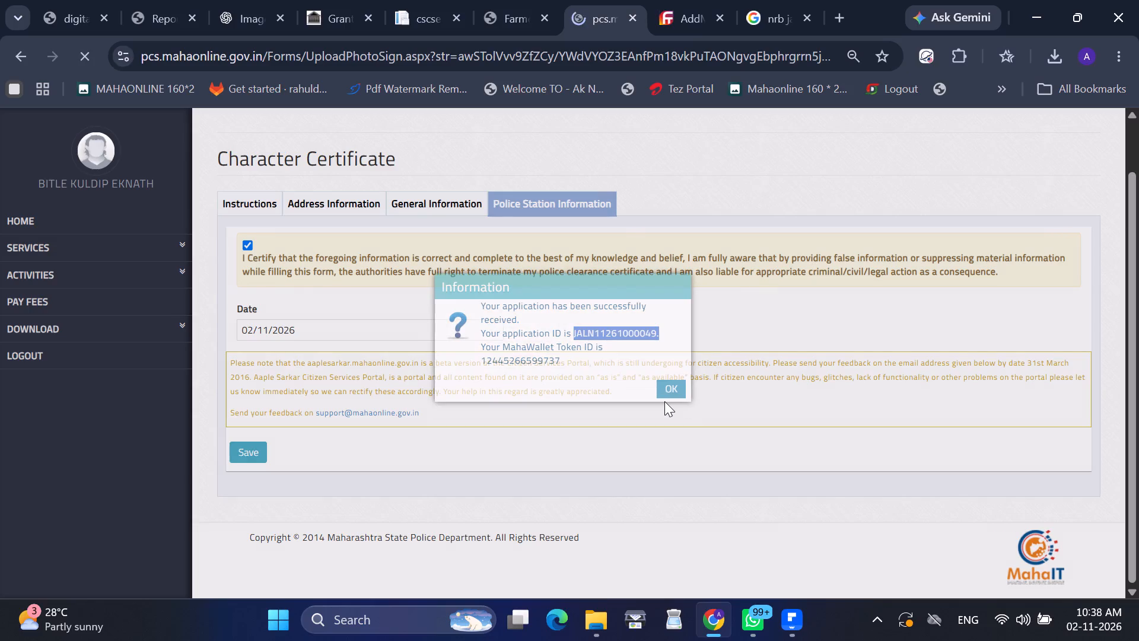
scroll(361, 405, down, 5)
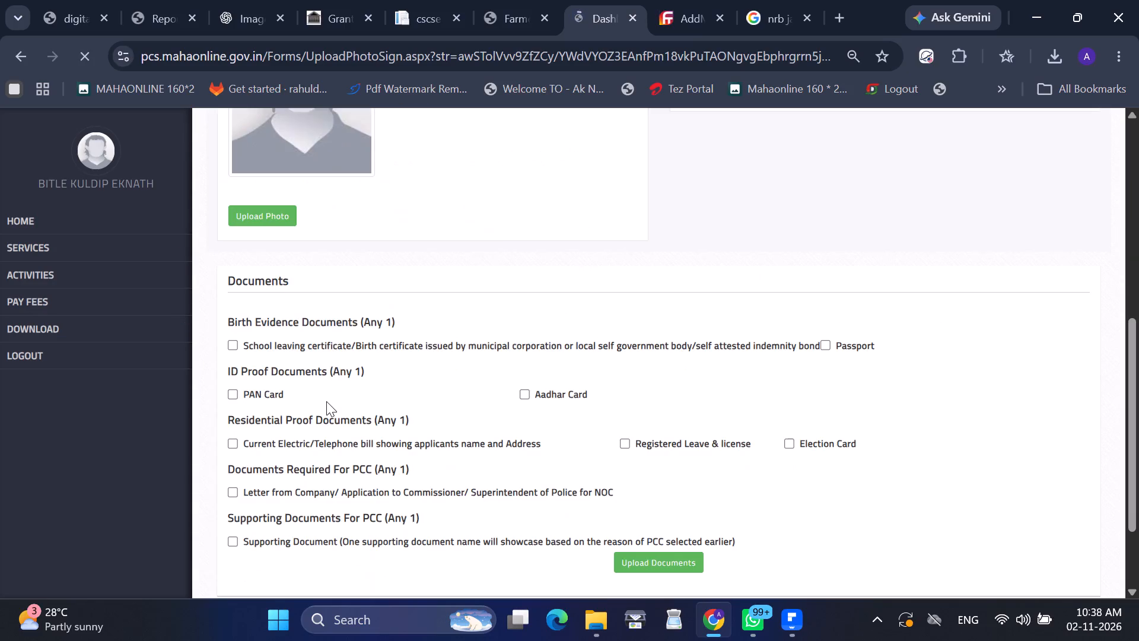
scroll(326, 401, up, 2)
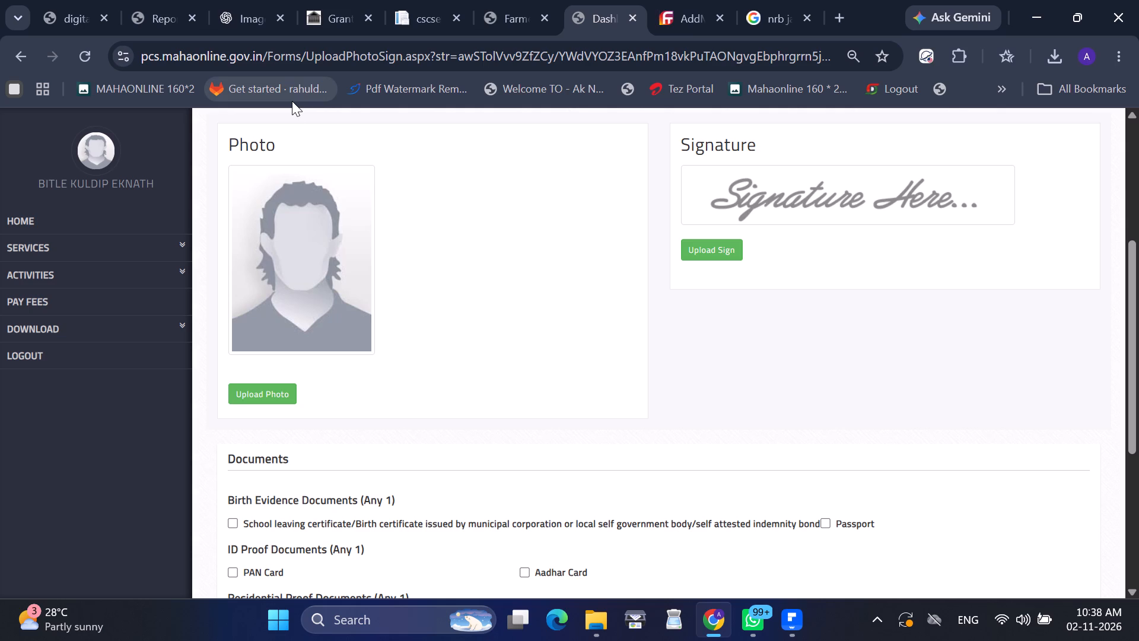